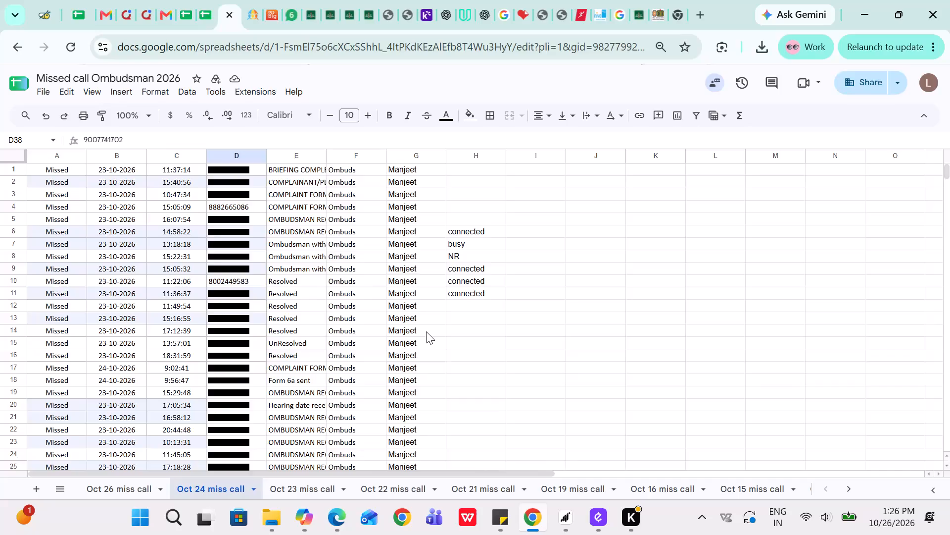
Copy the phone number from row 54 of the Oct 24 miss call sheet and search for it in the Insurance Samadhan complaints list.
scroll(426, 331, "down", 6)
left_click(494, 382)
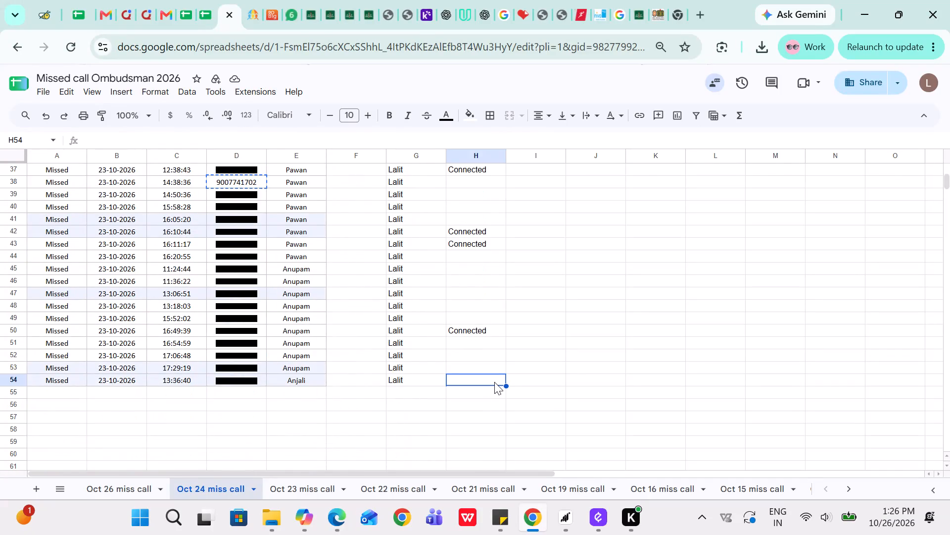
key("Left")
key("Left")
key("Left")
key("Left")
key("ctrl+c")
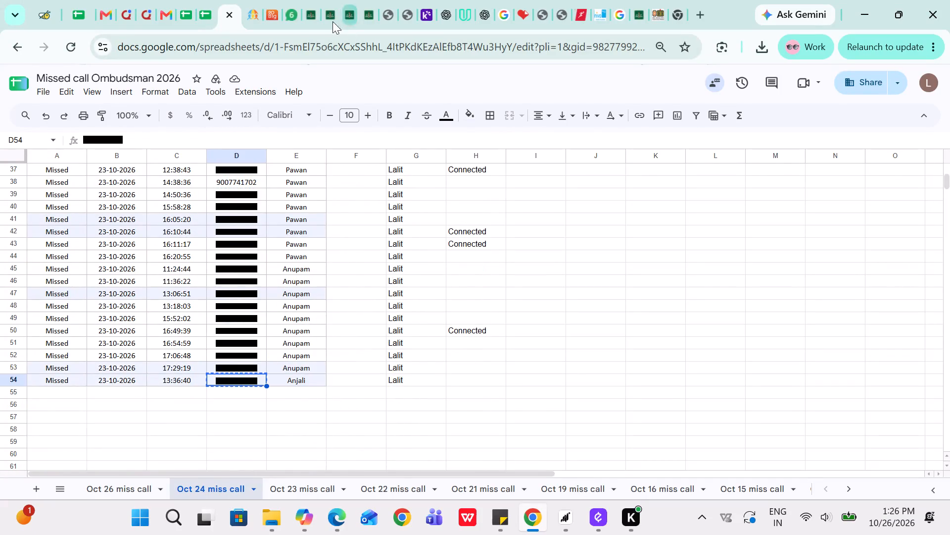
left_click(254, 0)
left_click_drag(107, 210, 0, 218)
key("ctrl+v")
left_click(201, 198)
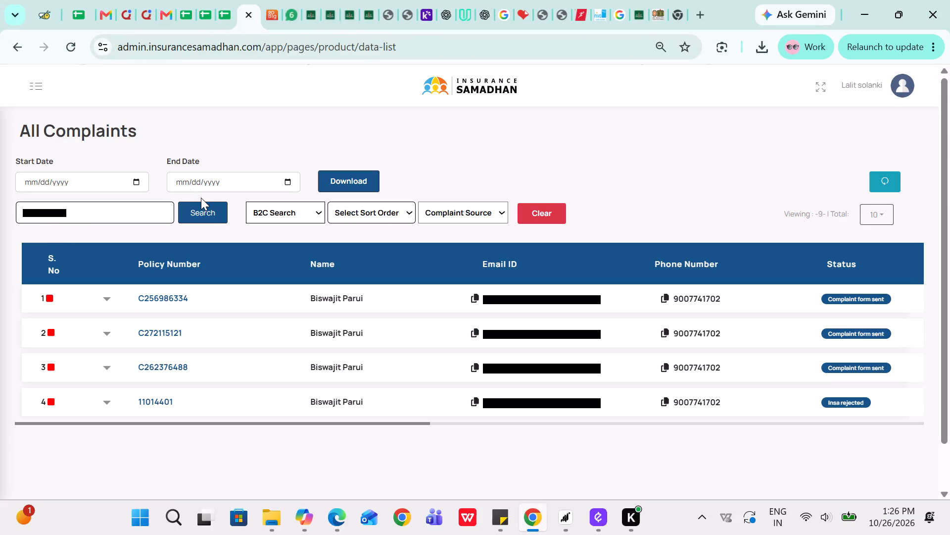
left_click(204, 204)
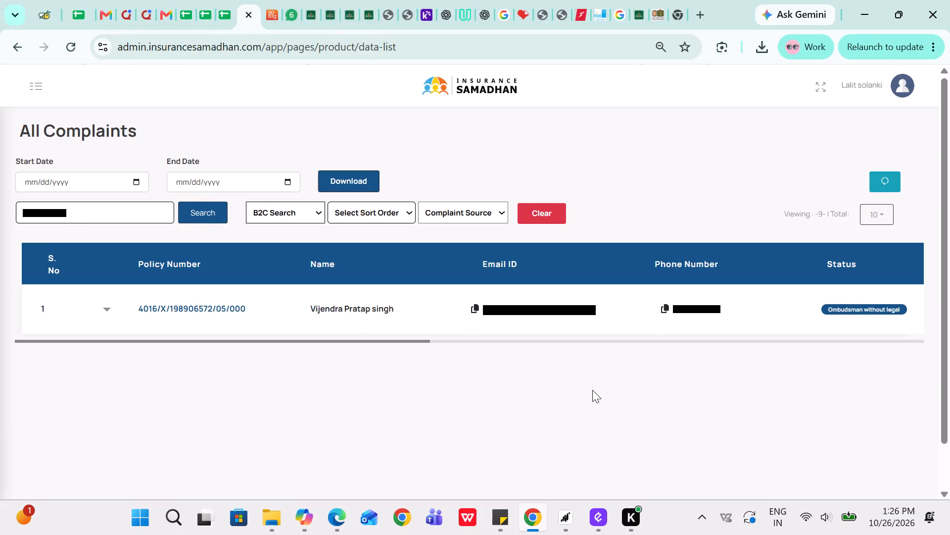
Restore the previously searched phone number in the All Complaints search and run the search again.
left_click(113, 212)
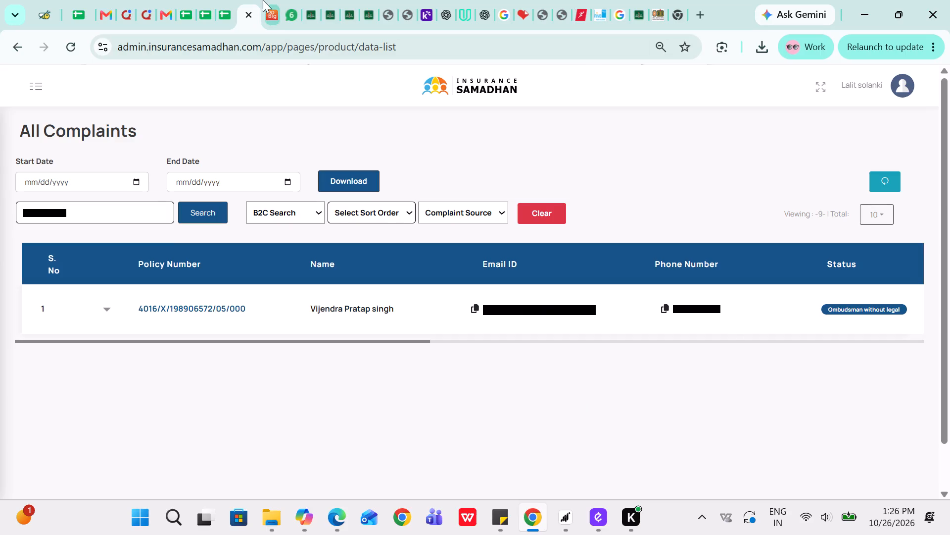
left_click(269, 0)
left_click(234, 0)
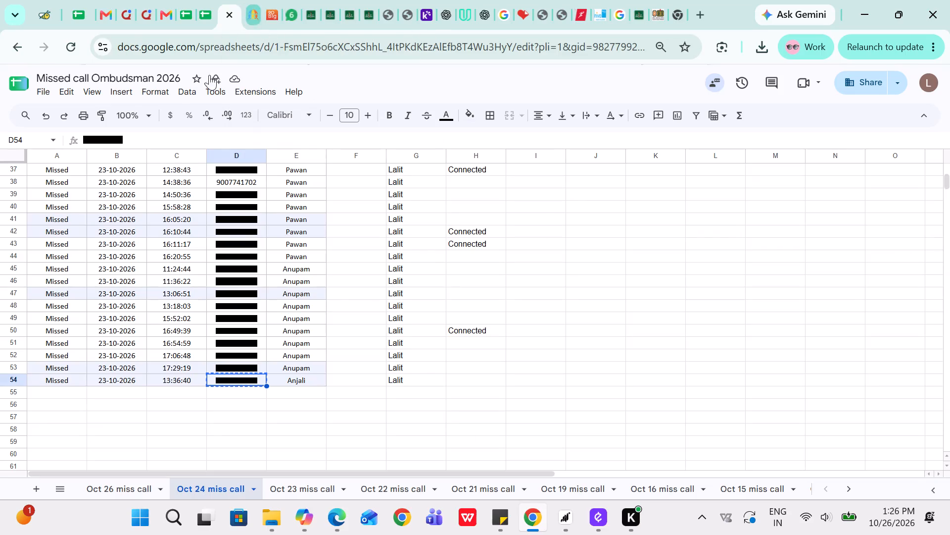
left_click(253, 0)
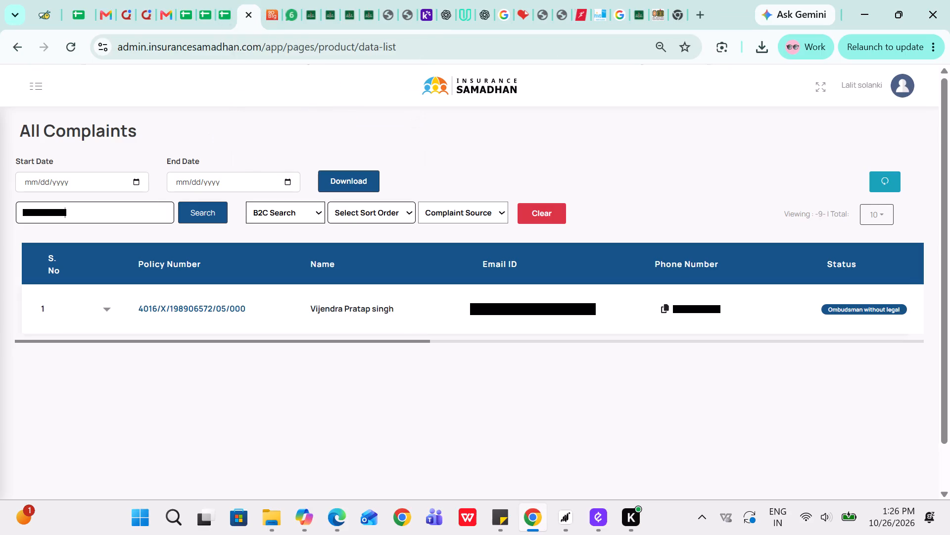
key("ctrl+z")
left_click(201, 216)
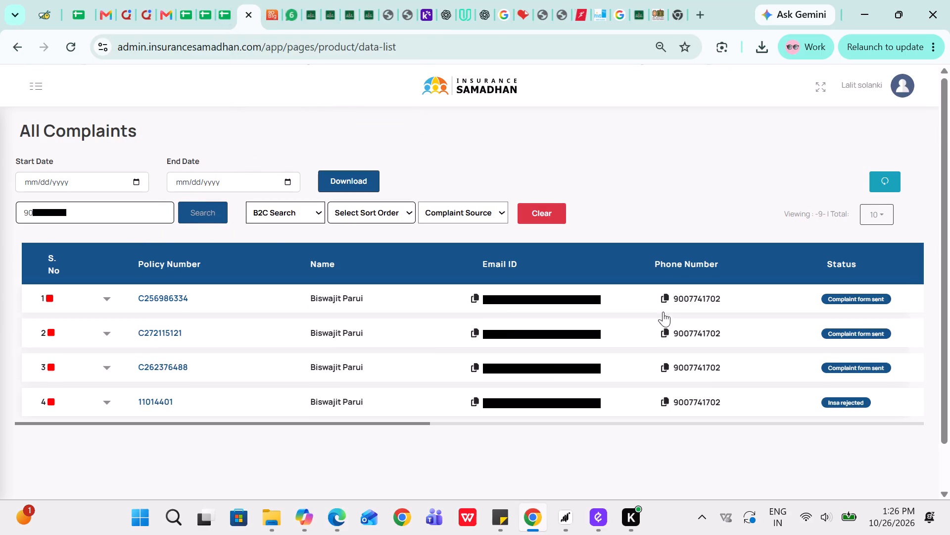
Copy the phone number of the first listed complaint and place a call to it from the Smartflo dialer.
left_click(671, 299)
left_click(661, 295)
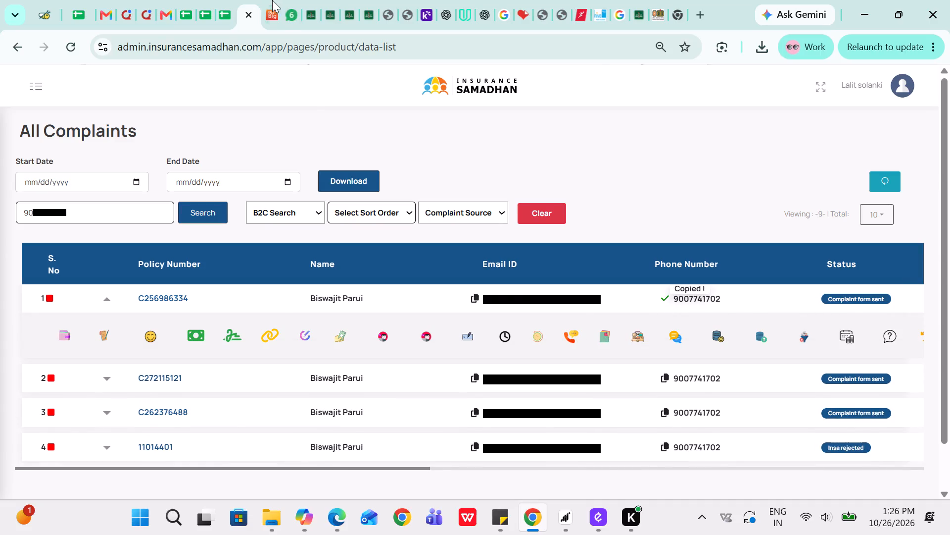
left_click(275, 0)
double_click(408, 162)
key("ctrl+v")
left_click(460, 451)
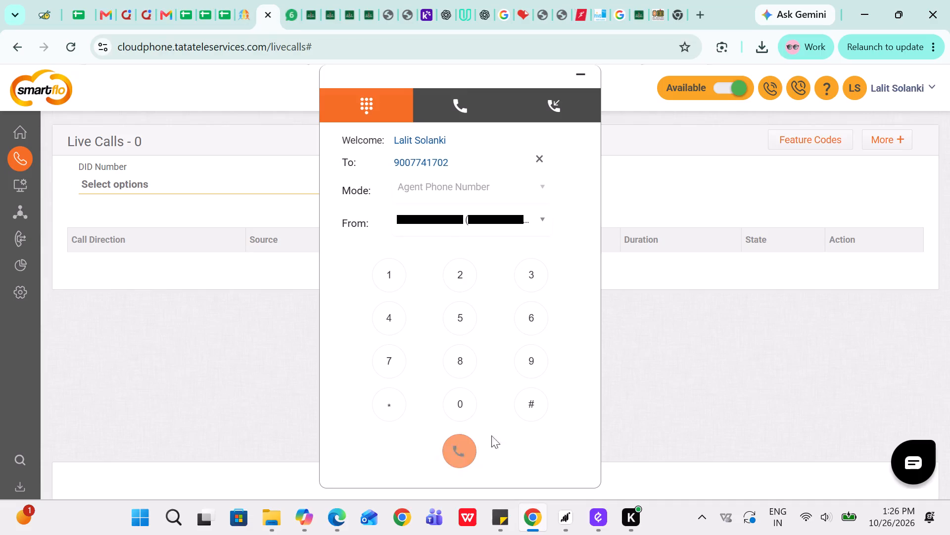
left_click(744, 368)
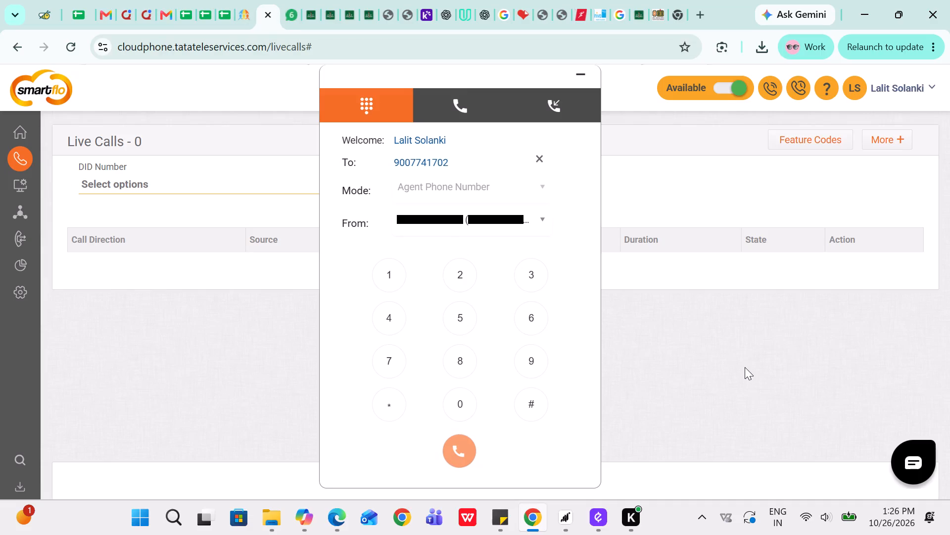
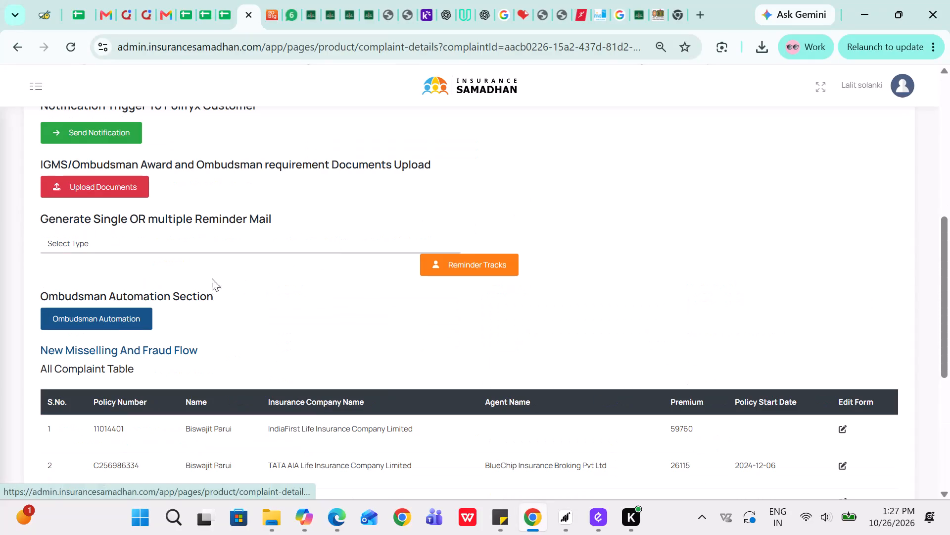
Set the reminder mail type to Single and send the Non-Responsive Reminder mail for this complaint.
left_click(65, 246)
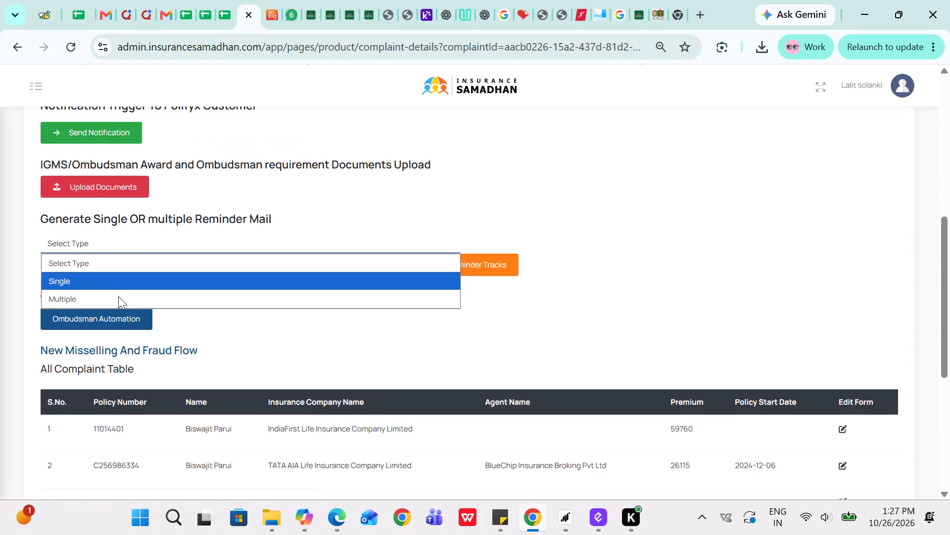
left_click(122, 283)
scroll(224, 275, "down", 4)
left_click(144, 284)
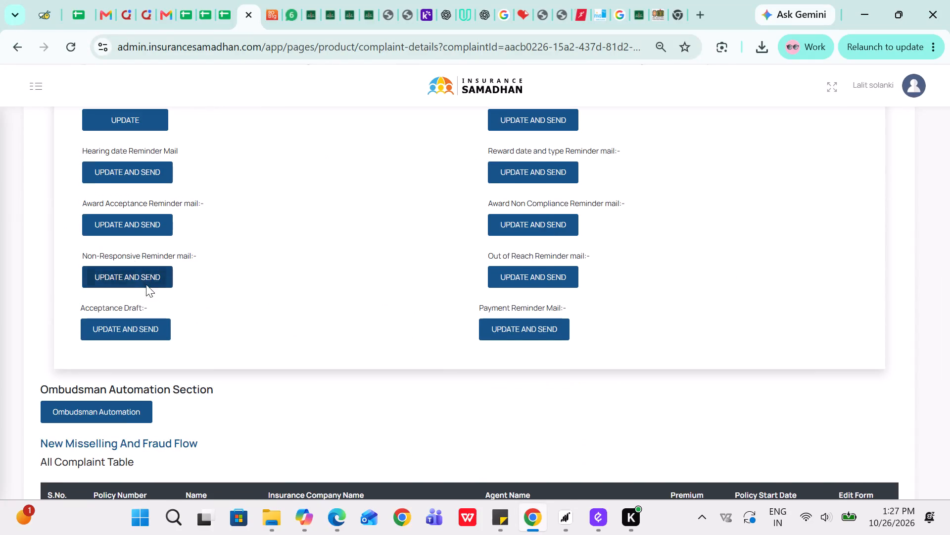
scroll(408, 271, "down", 8)
left_click(505, 462)
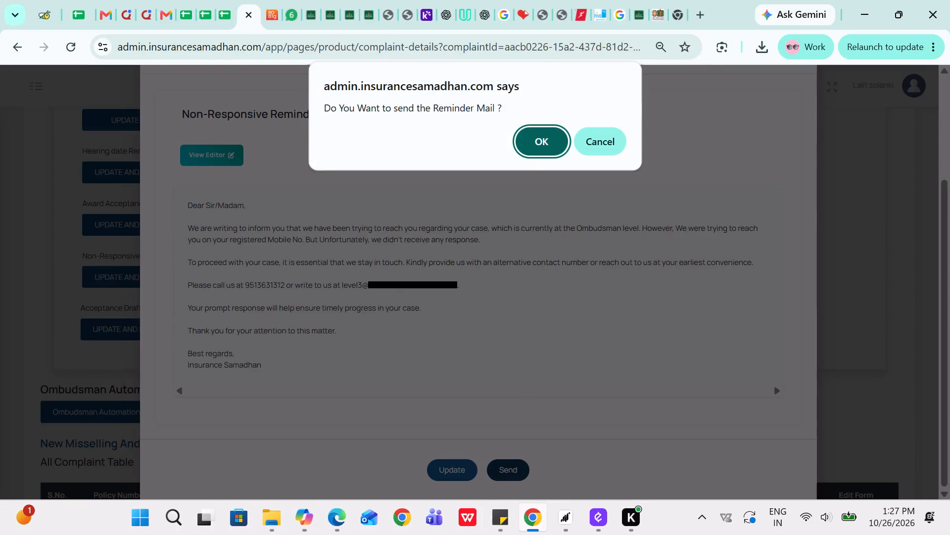
left_click(558, 136)
Add the comment "NR" to this complaint's communication log and save it.
scroll(101, 245, "up", 20)
scroll(101, 245, "up", 13)
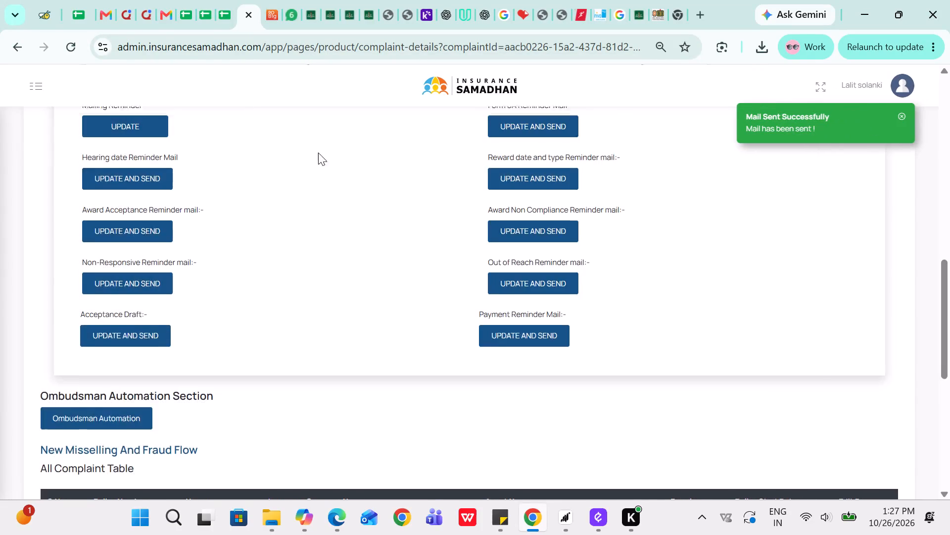
scroll(318, 153, "up", 9)
left_click(332, 137)
scroll(508, 305, "down", 10)
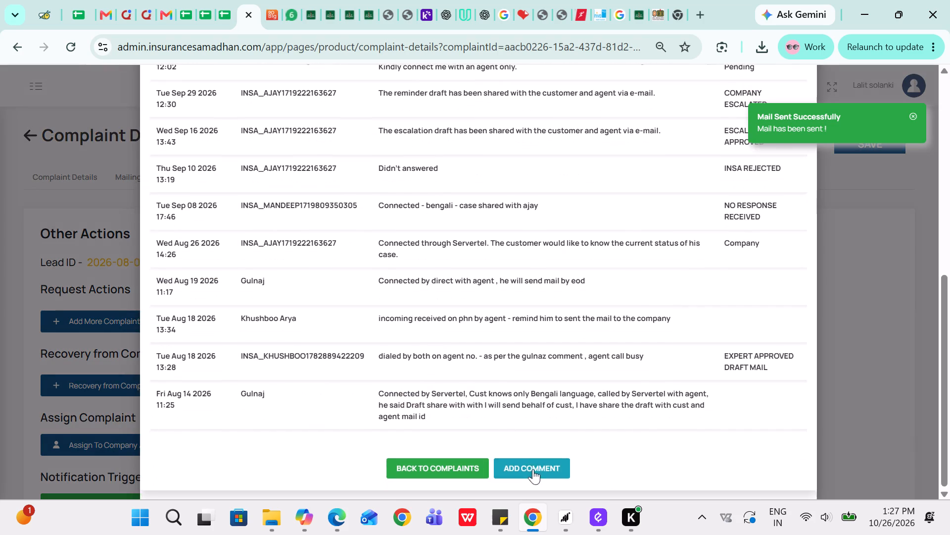
left_click(537, 463)
left_click(530, 337)
type("NR")
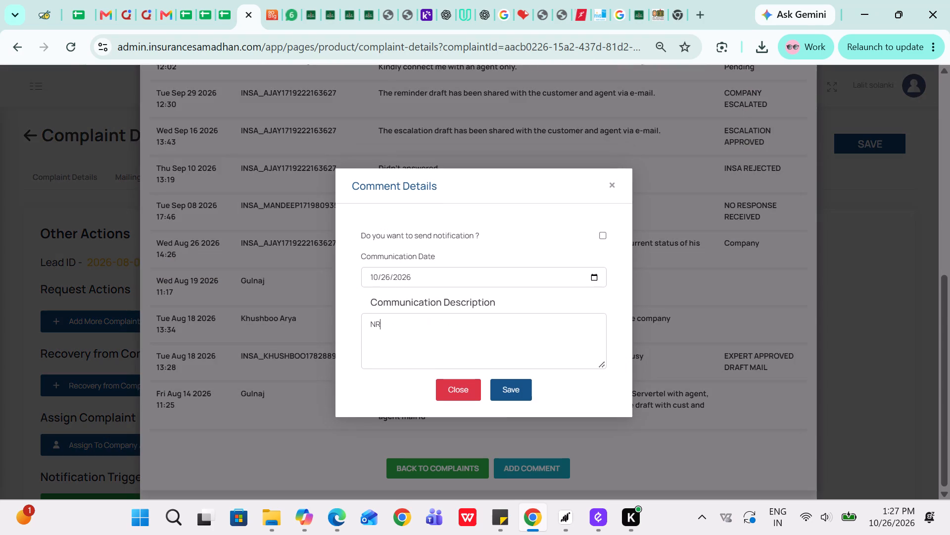
left_click(530, 394)
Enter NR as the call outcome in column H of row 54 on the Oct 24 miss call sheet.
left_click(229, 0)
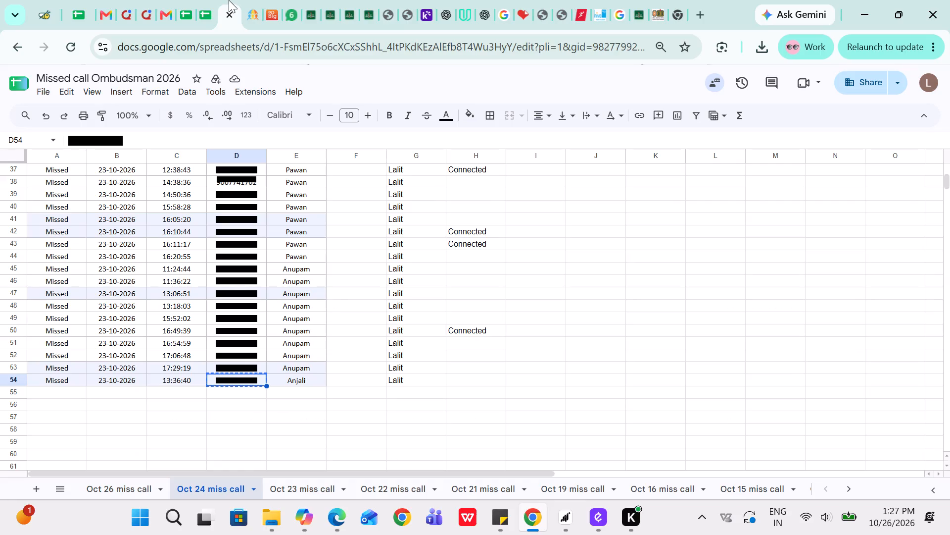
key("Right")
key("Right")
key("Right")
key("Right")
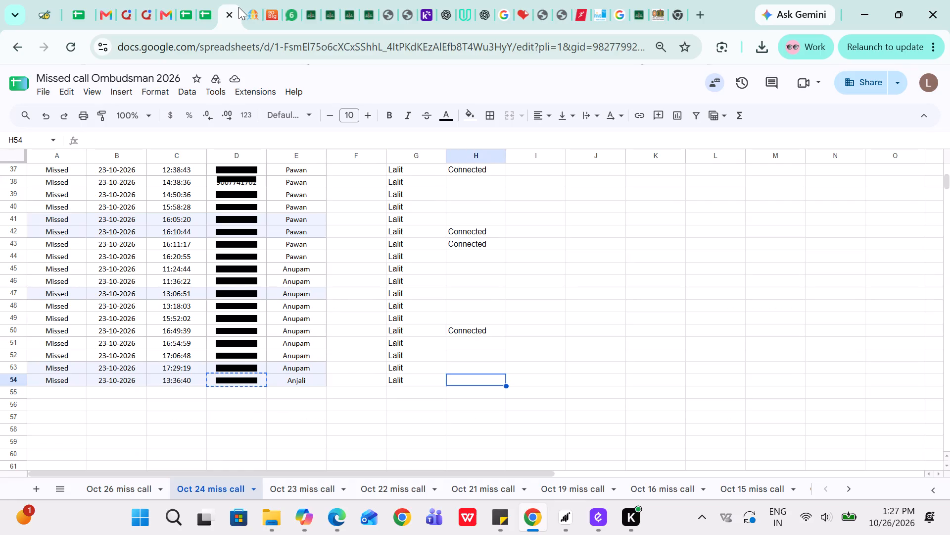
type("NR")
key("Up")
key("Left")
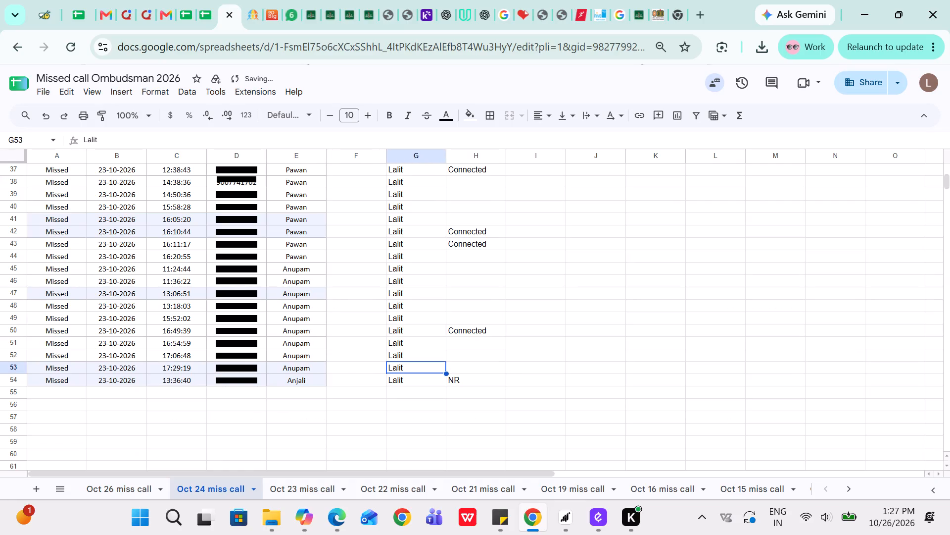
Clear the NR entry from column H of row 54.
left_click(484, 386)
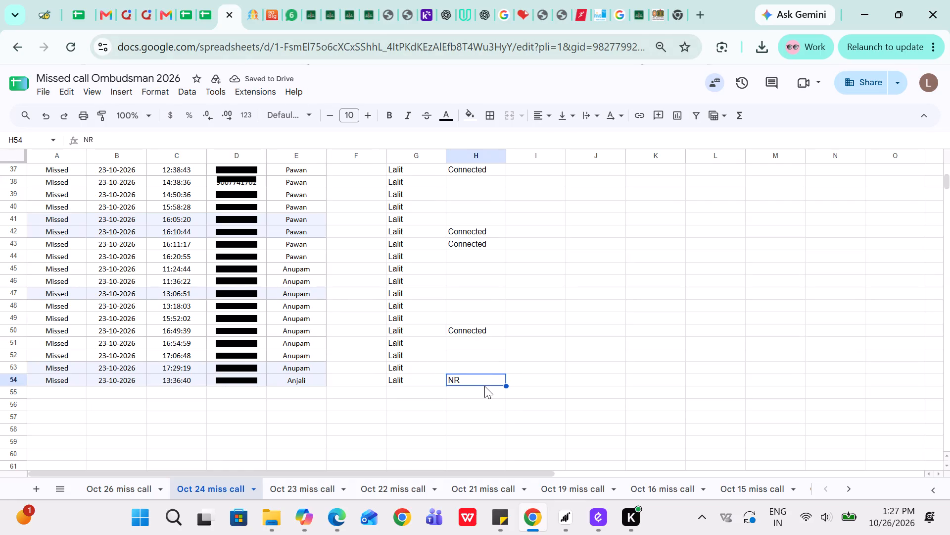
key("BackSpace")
Enter NR as the call outcome in column H of row 38 on the Oct 24 miss call sheet.
scroll(492, 327, "up", 2)
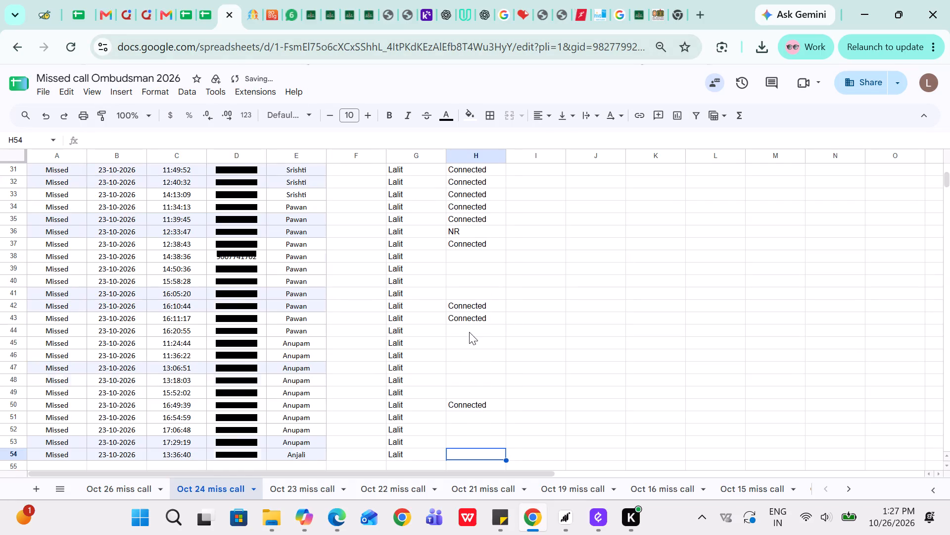
left_click(469, 332)
type("NR")
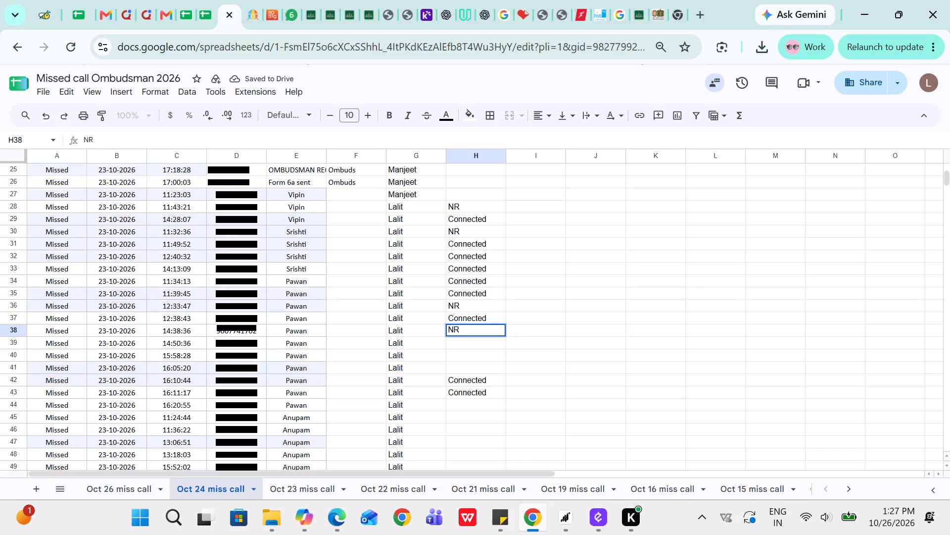
scroll(519, 384, "down", 2)
left_click(491, 357)
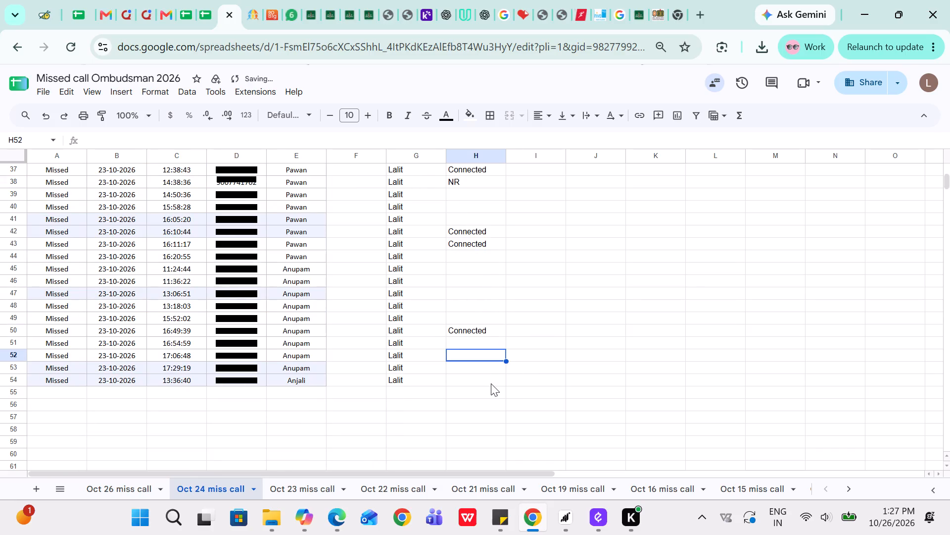
Copy the phone number from row 54 and search for it in the Insurance Samadhan All Complaints list.
left_click(491, 383)
key("Left")
key("Left")
key("Left")
key("Left")
key("ctrl+c")
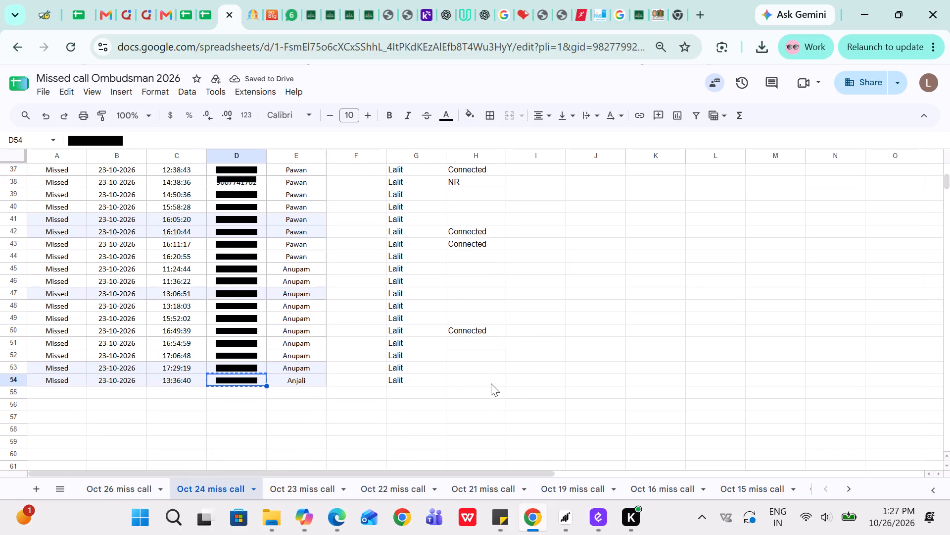
left_click(268, 0)
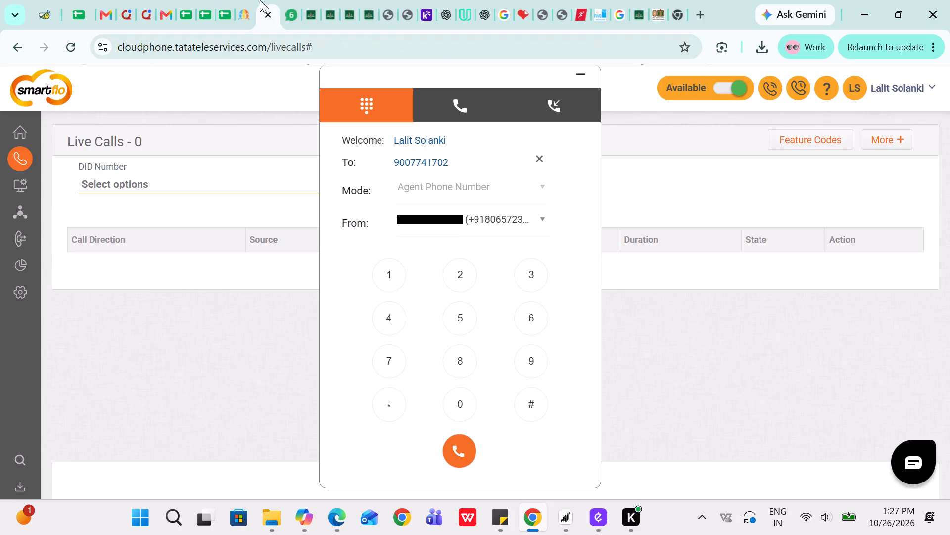
left_click(239, 0)
left_click(101, 220)
left_click(26, 134)
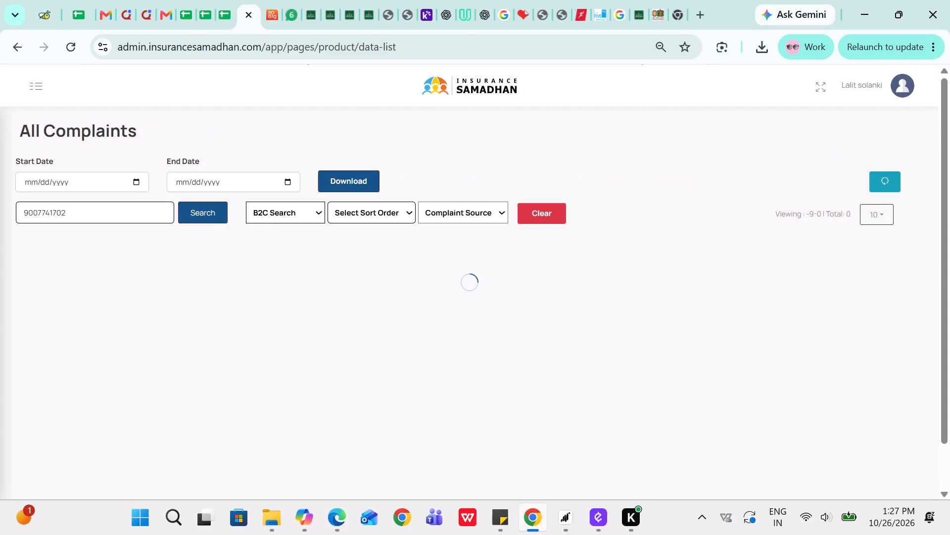
left_click_drag(113, 203, 0, 214)
key("ctrl+v")
left_click(212, 225)
left_click(216, 222)
Open the found complaint's communication log, examine its latest entries, and close the log.
left_click(642, 400)
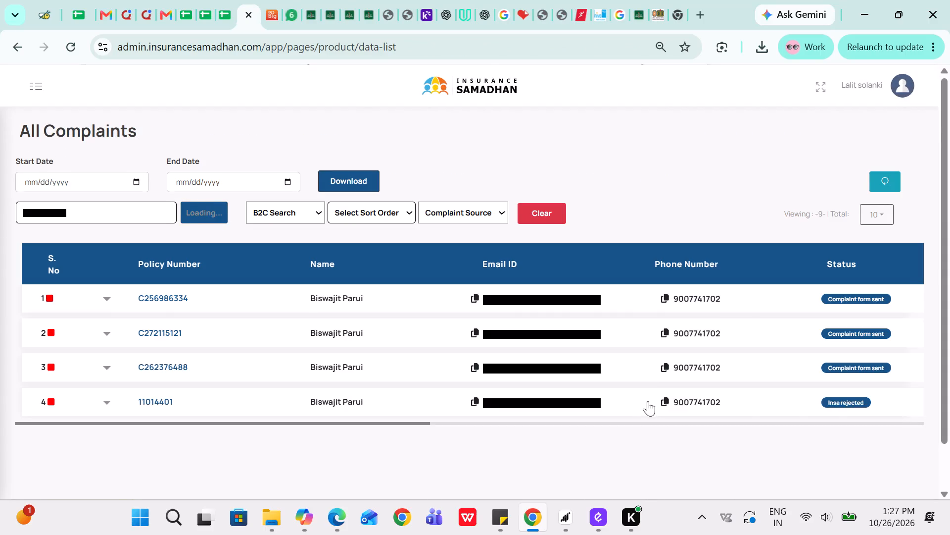
left_click(639, 320)
left_click(680, 359)
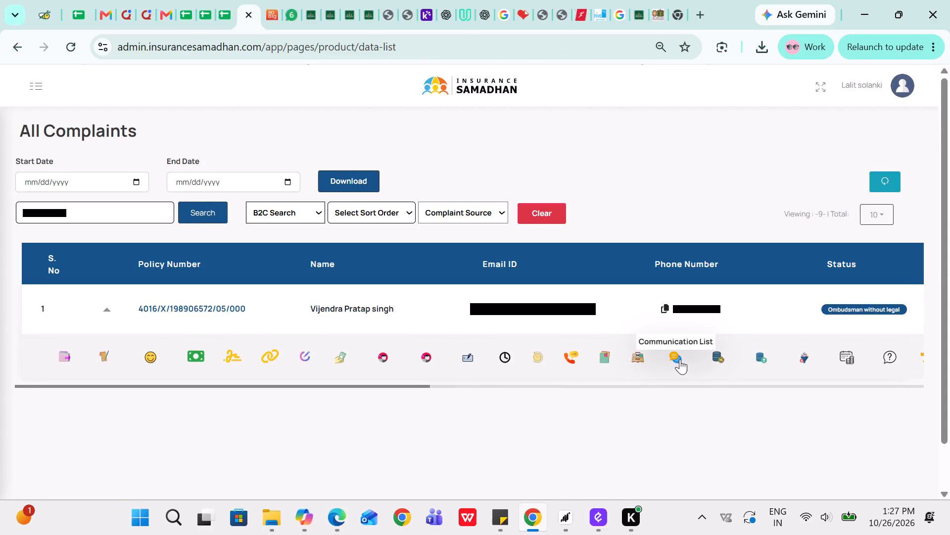
left_click_drag(543, 295, 387, 324)
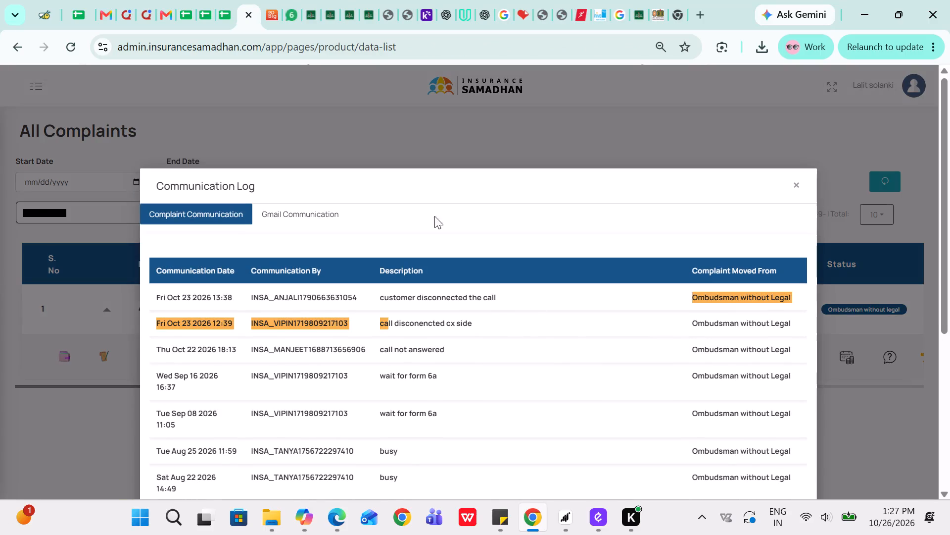
left_click(441, 192)
left_click(546, 122)
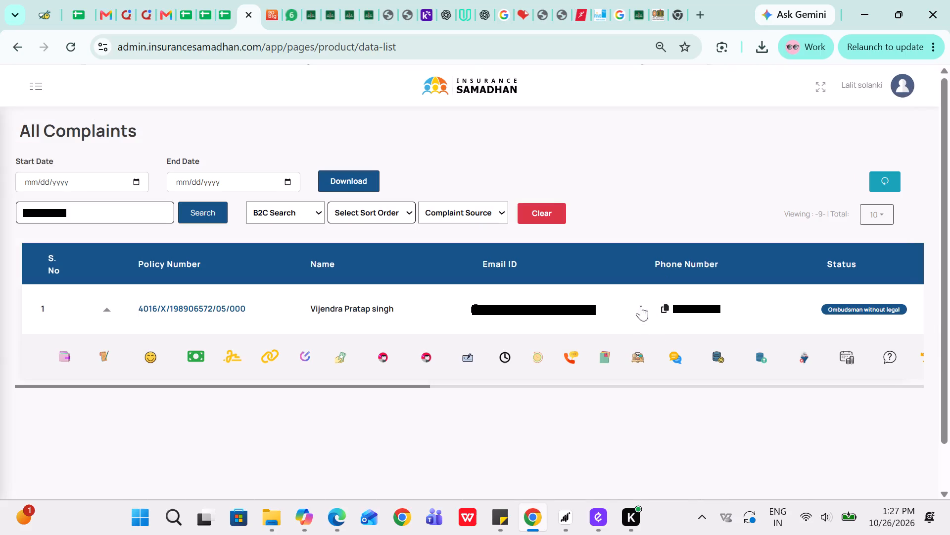
Copy the listed complaint's phone number and place a call to it from the Smartflo dialer.
left_click(646, 310)
left_click(665, 306)
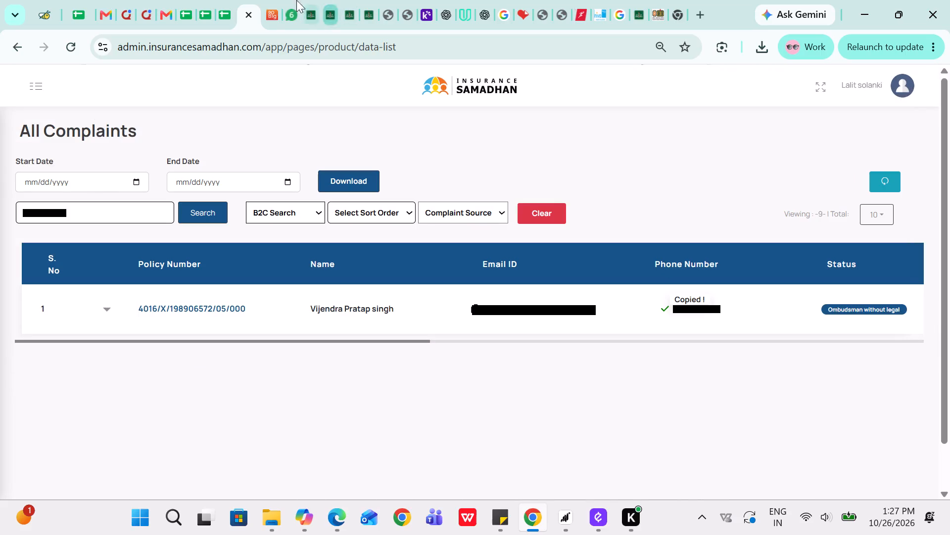
left_click(267, 0)
double_click(432, 169)
key("ctrl+v")
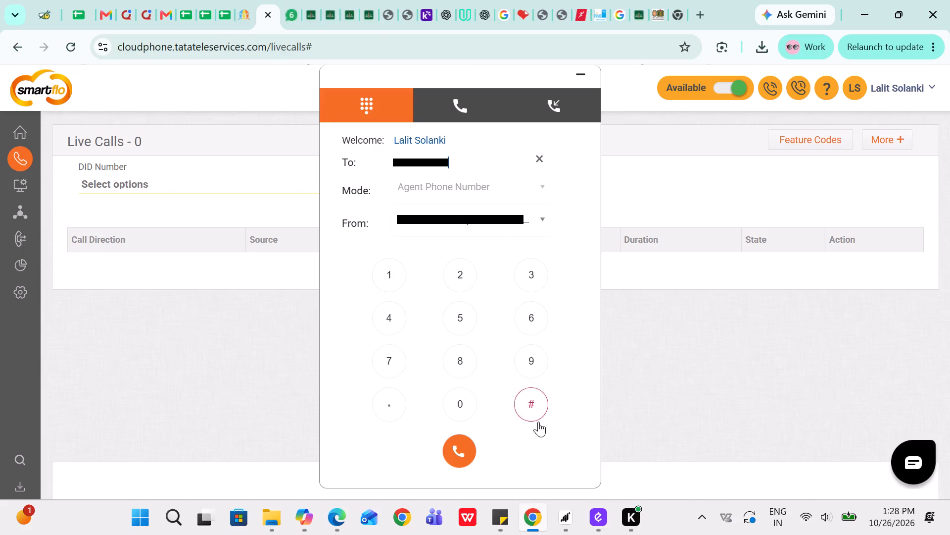
left_click(454, 454)
left_click(762, 399)
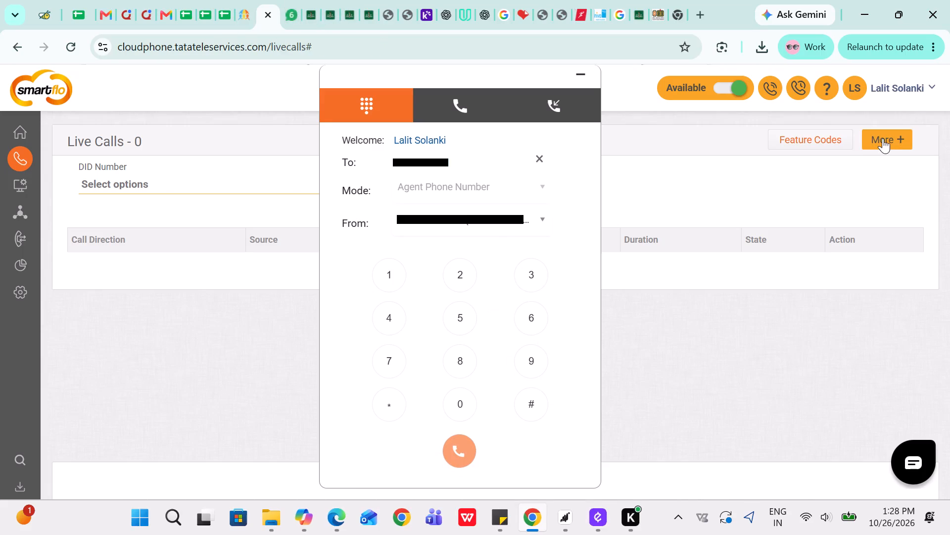
left_click(883, 138)
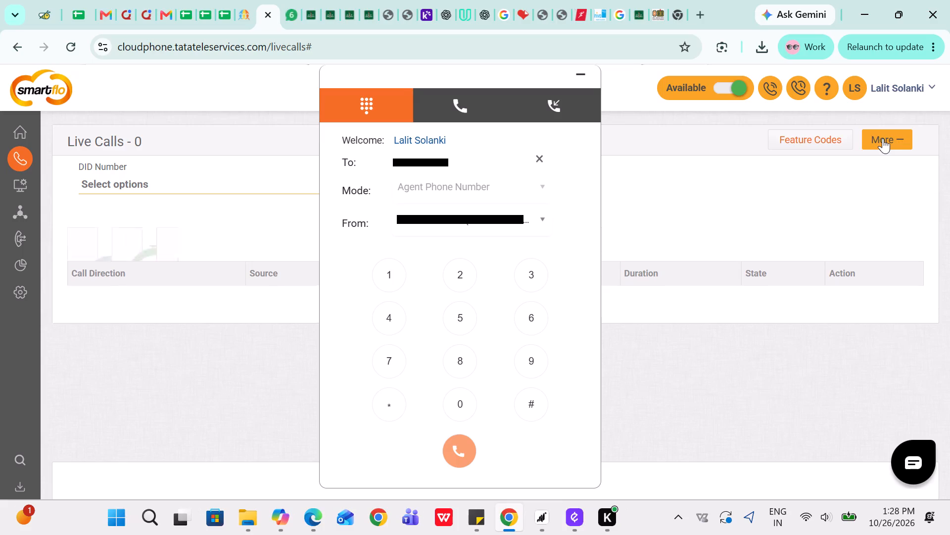
left_click(883, 138)
Copy the same complaint's phone number again and place another call to it from the Smartflo dialer.
left_click(249, 0)
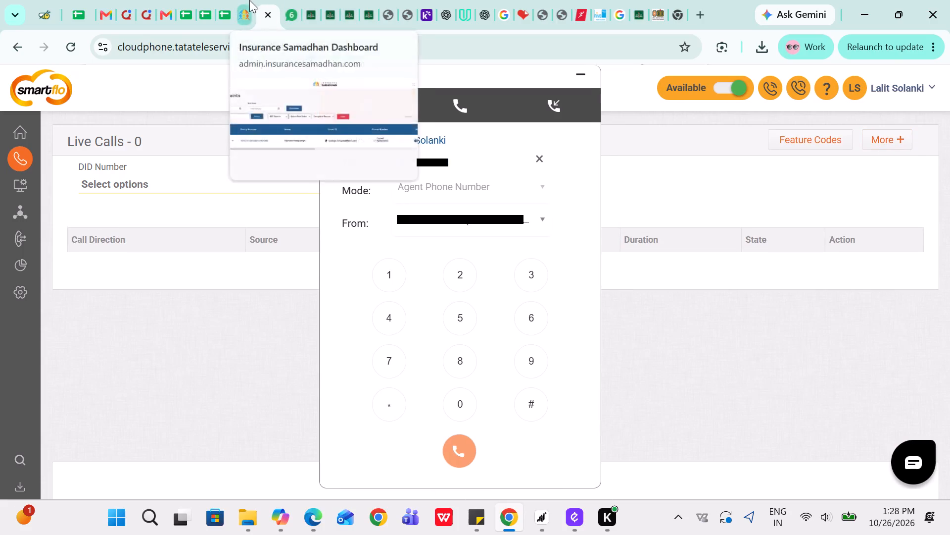
left_click(636, 112)
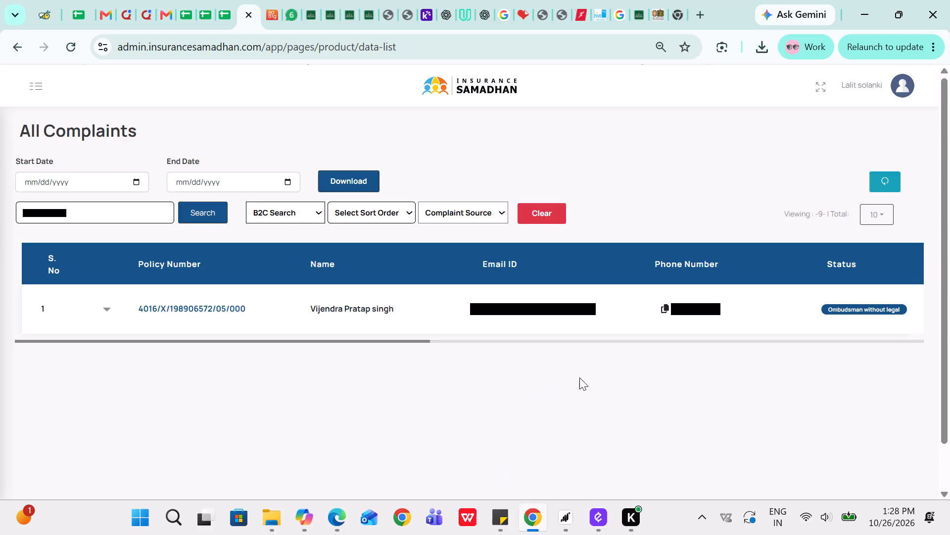
left_click(666, 307)
left_click(281, 0)
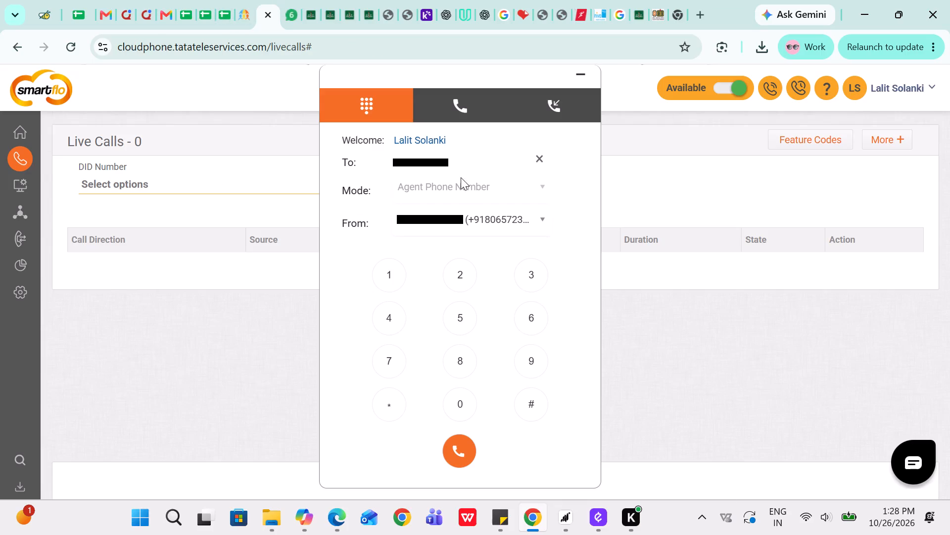
left_click(427, 150)
left_click(430, 170)
double_click(440, 162)
key("ctrl+v")
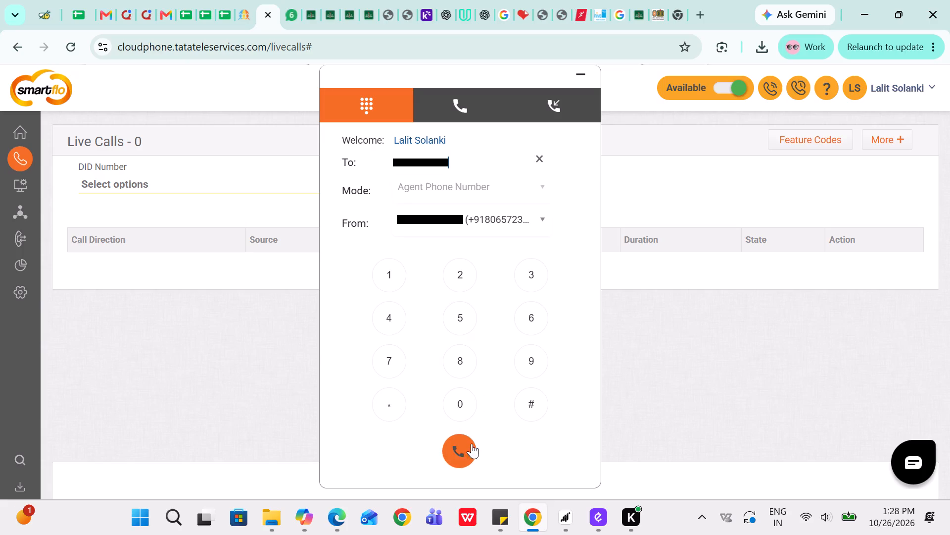
left_click(463, 452)
left_click(712, 353)
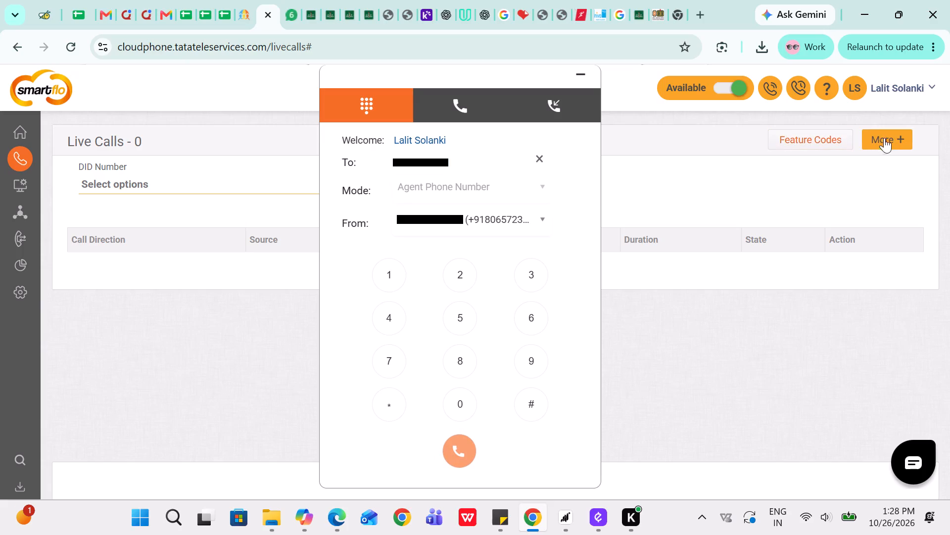
Enter NR as the call outcome in column H of row 54 on the Oct 24 miss call sheet.
left_click(239, 0)
left_click(228, 0)
key("Right")
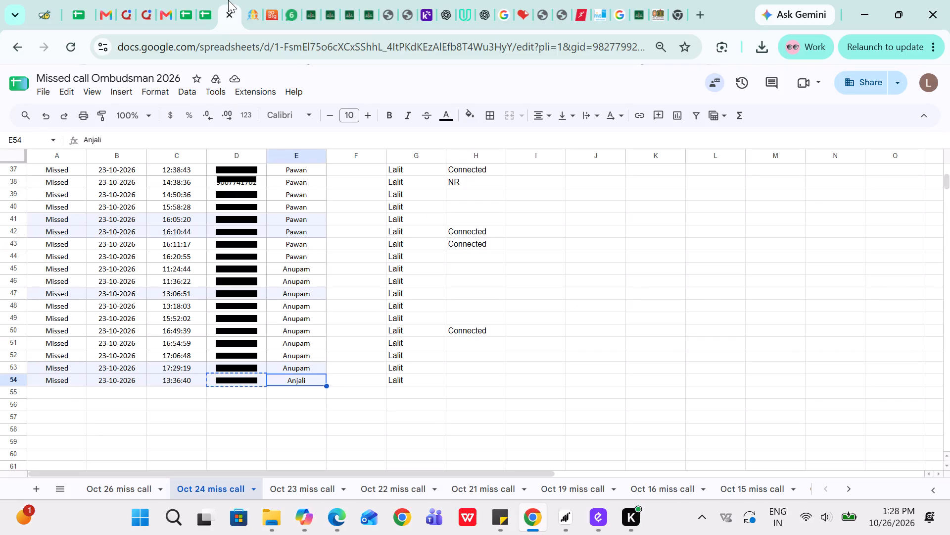
key("Right")
key("Right")
key("Right")
key("Right")
key("Left")
key("Left")
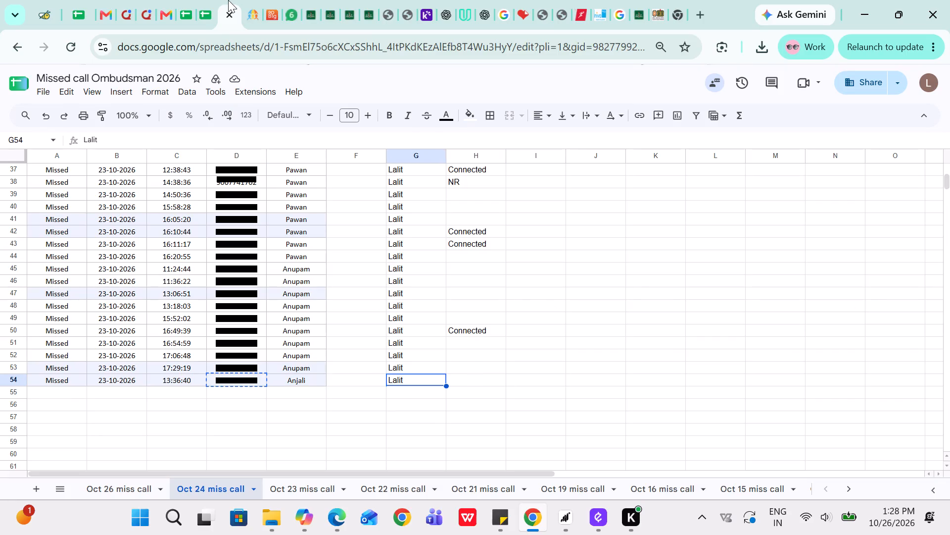
key("Right")
type("NR")
Copy the phone number from row 53 of the Oct 24 miss call sheet.
key("Up")
key("Left")
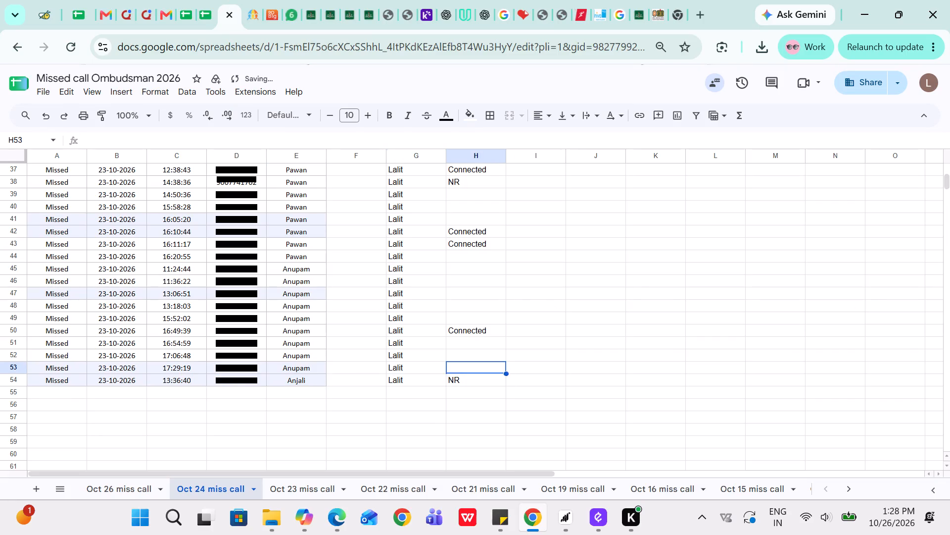
key("Left")
key("Left")
key("Left")
key("ctrl+c")
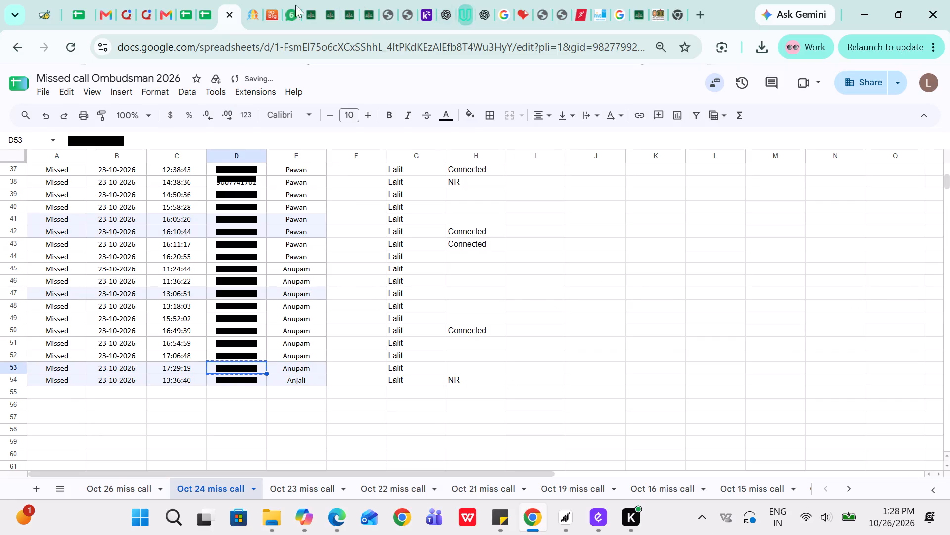
Add the comment NR, dated 10/26/2026, to the listed complaint's communication log and save it.
left_click(253, 0)
left_click(636, 299)
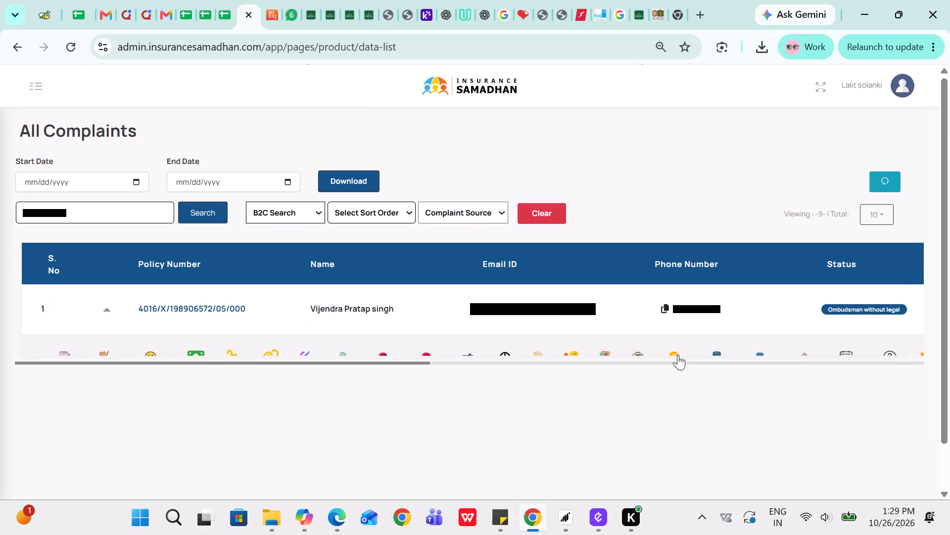
left_click(682, 358)
scroll(549, 343, "down", 9)
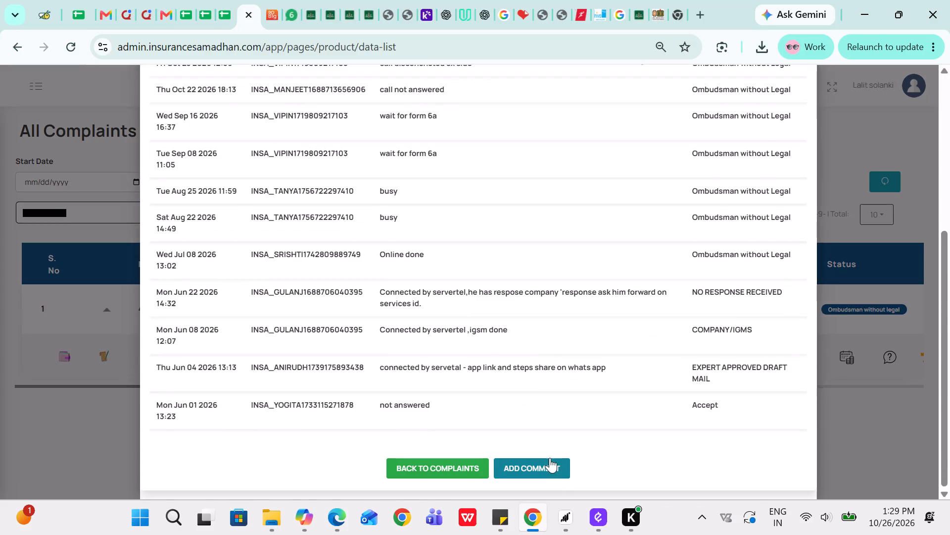
left_click(550, 458)
left_click(559, 332)
type("NR")
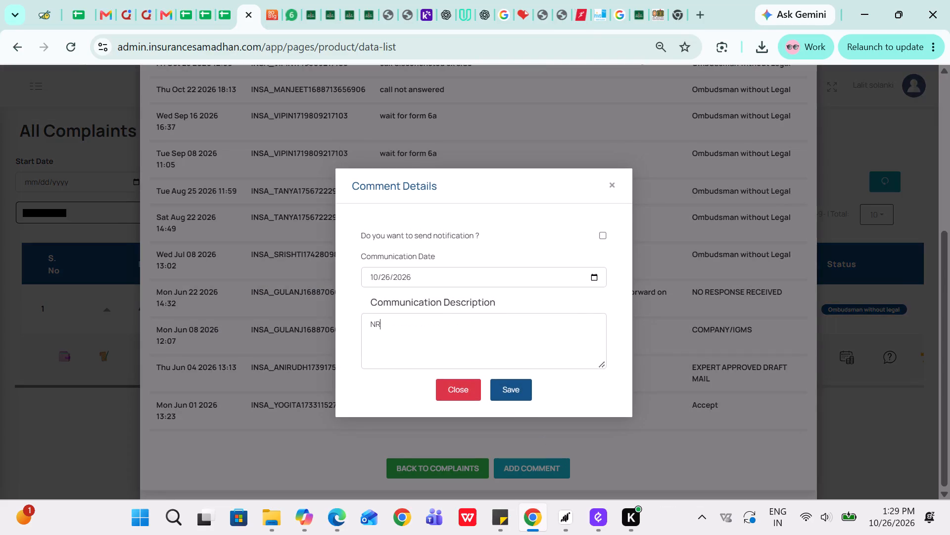
left_click(515, 394)
left_click(242, 346)
left_click(92, 306)
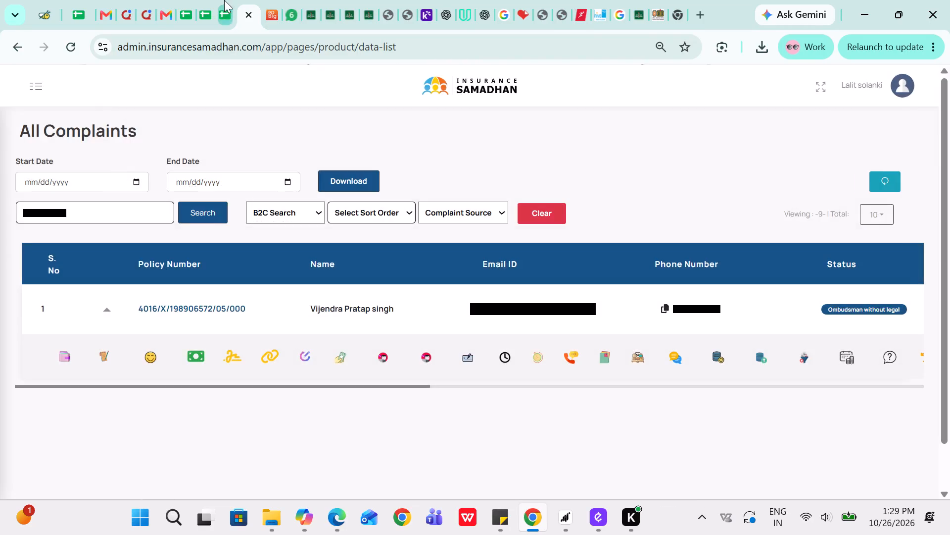
Copy the row 53 phone number from the Oct 24 miss call sheet and search All Complaints for it.
left_click(224, 0)
key("ctrl+c")
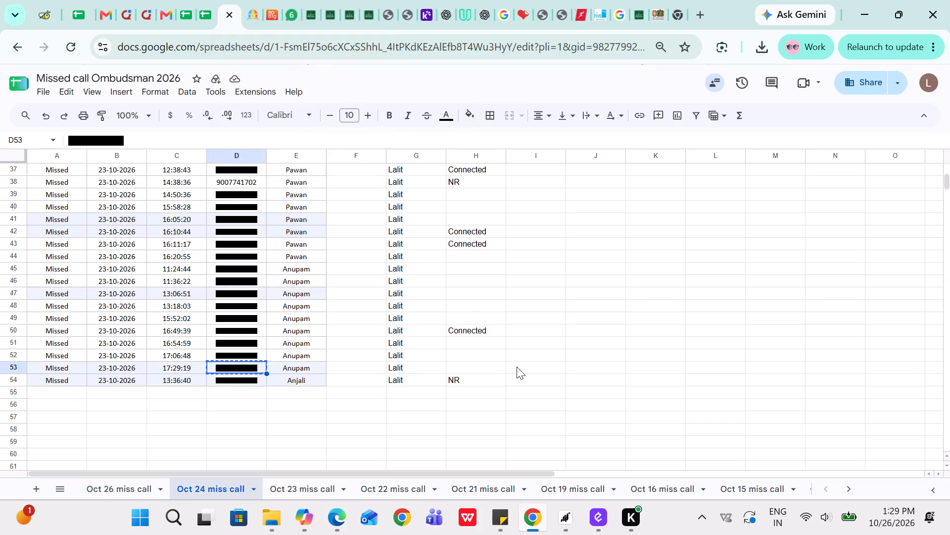
left_click(256, 0)
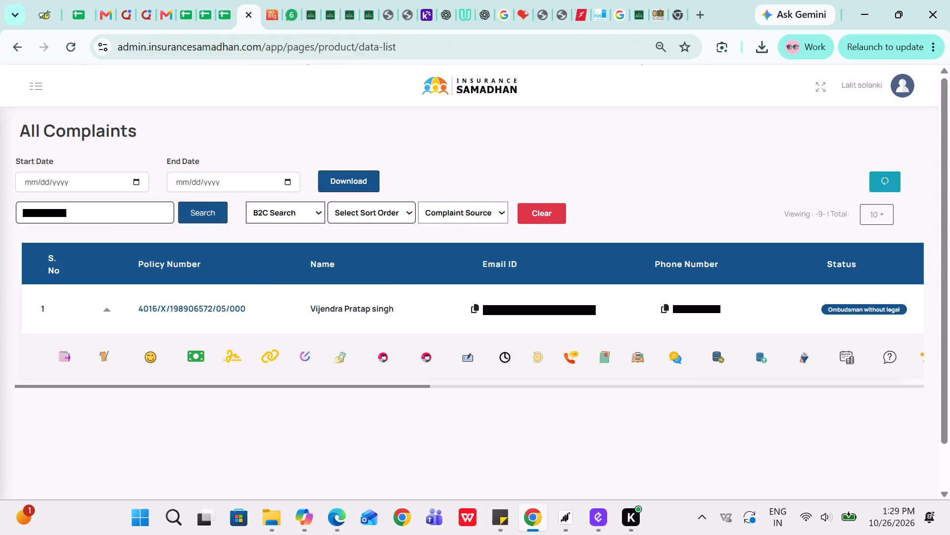
left_click_drag(109, 227, 0, 225)
left_click(153, 197)
left_click_drag(149, 204, 0, 225)
key("ctrl+v")
left_click(184, 212)
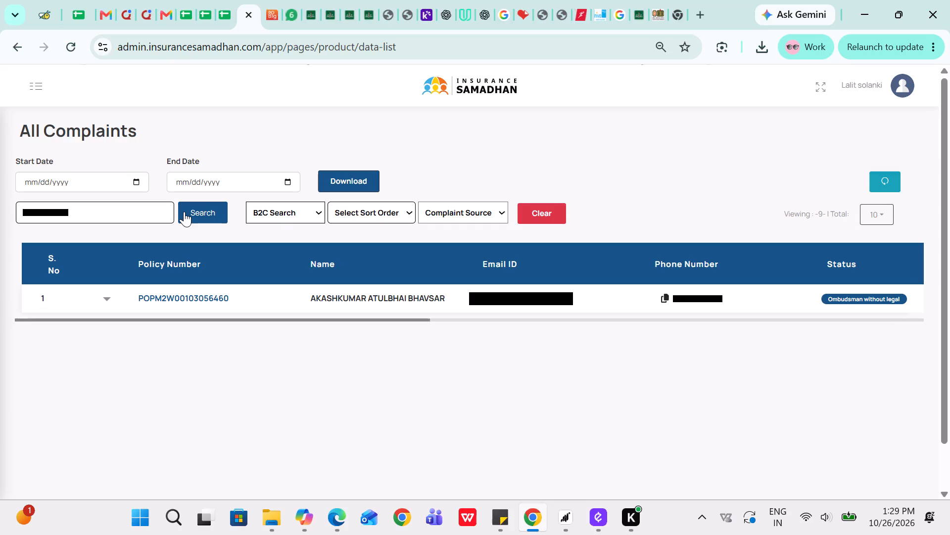
Review the communication log of the complaint found for the row 53 number to check its recent entries.
left_click(643, 287)
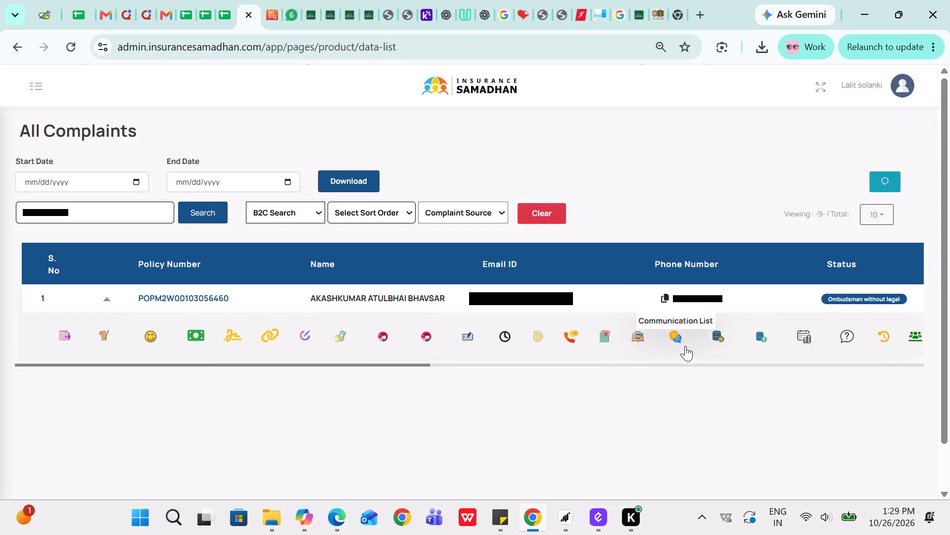
left_click(683, 340)
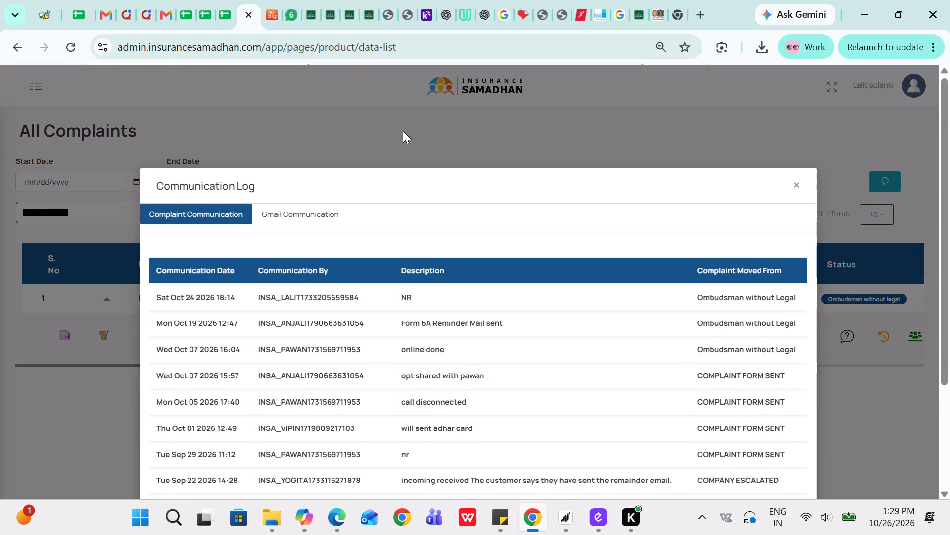
left_click(412, 119)
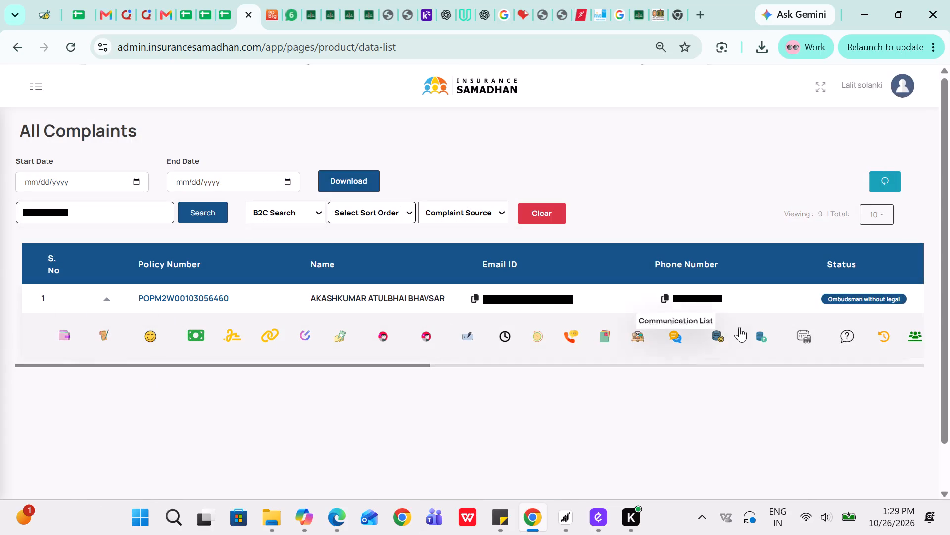
left_click(680, 341)
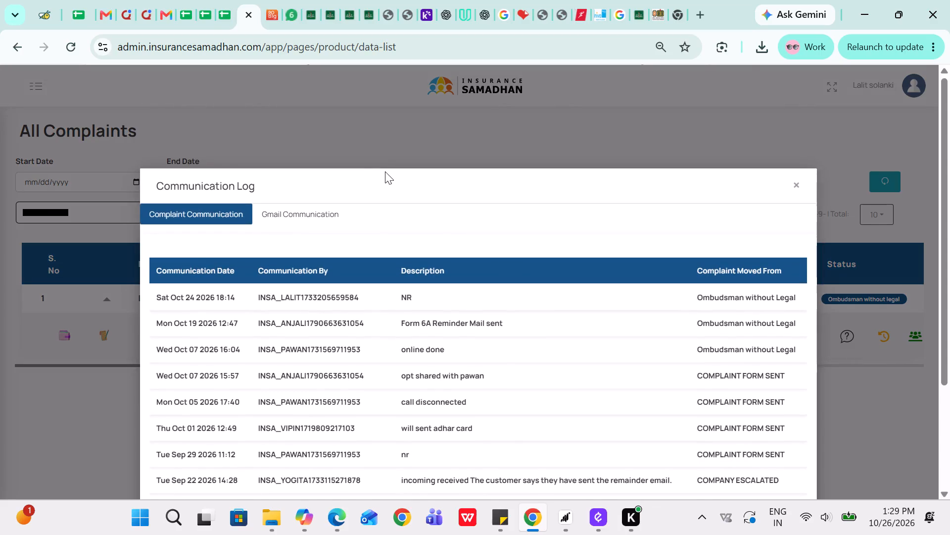
left_click(310, 146)
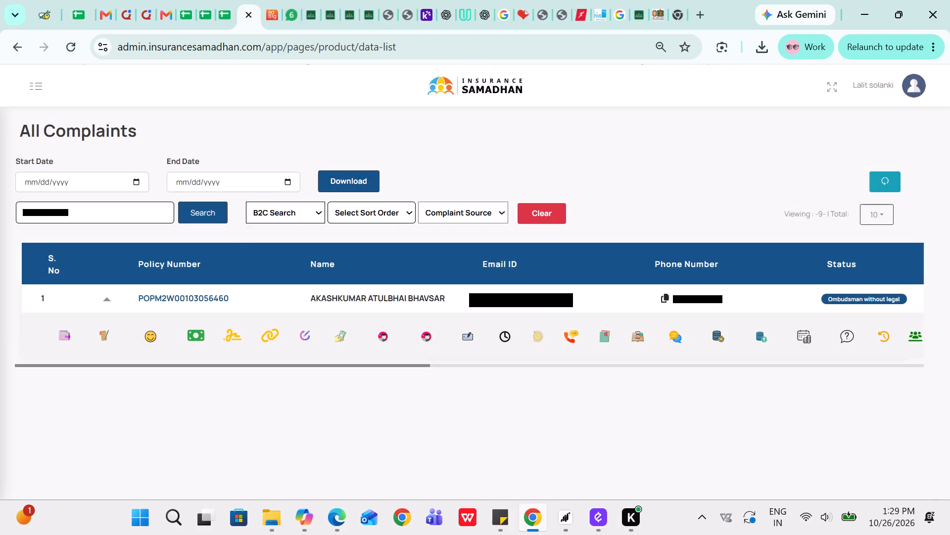
left_click(101, 303)
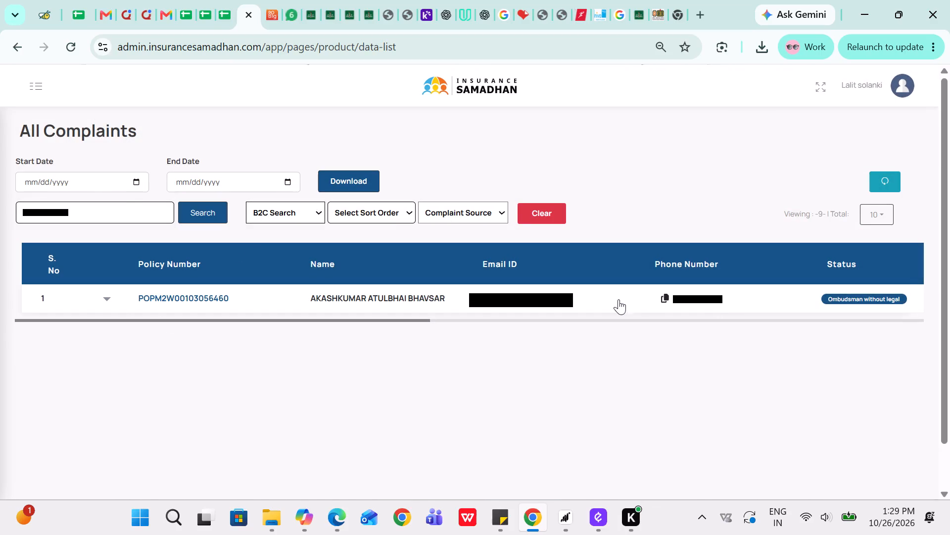
left_click(612, 299)
left_click(677, 338)
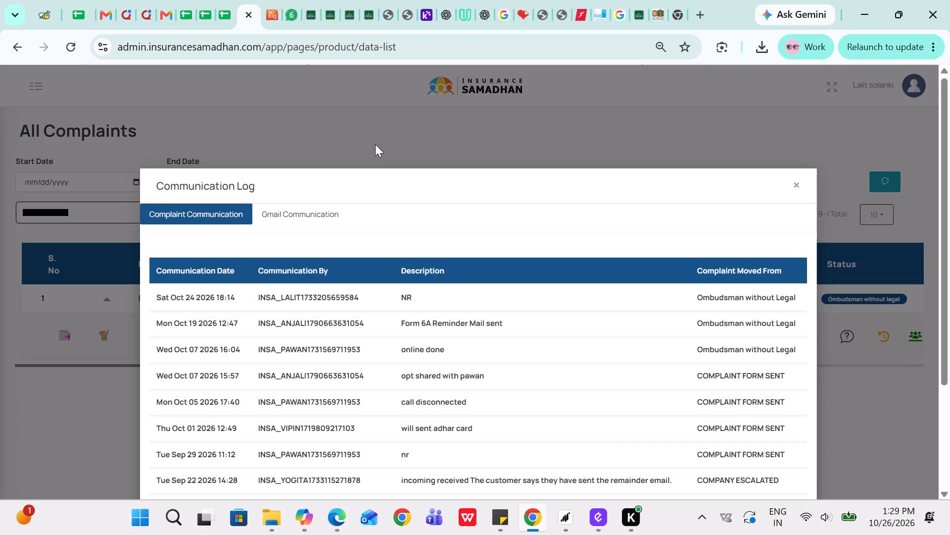
left_click(375, 144)
left_click(605, 305)
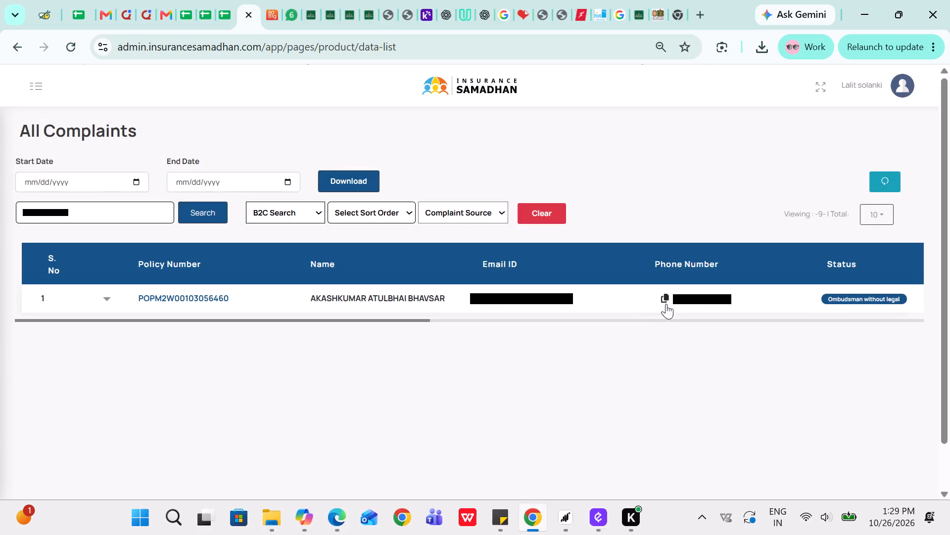
Copy the found complaint's phone number and place a call to it from the Smartflo dialer.
left_click(667, 296)
left_click(269, 0)
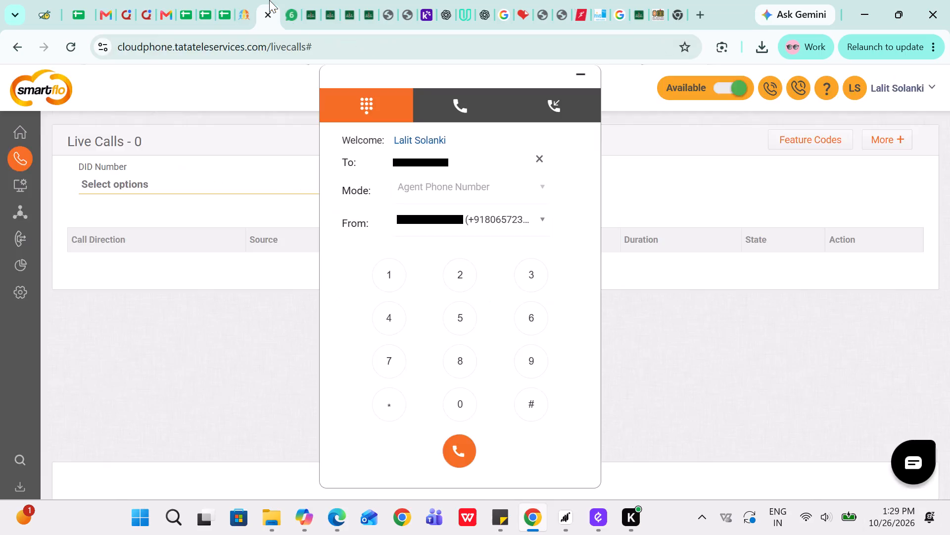
double_click(419, 155)
key("ctrl+v")
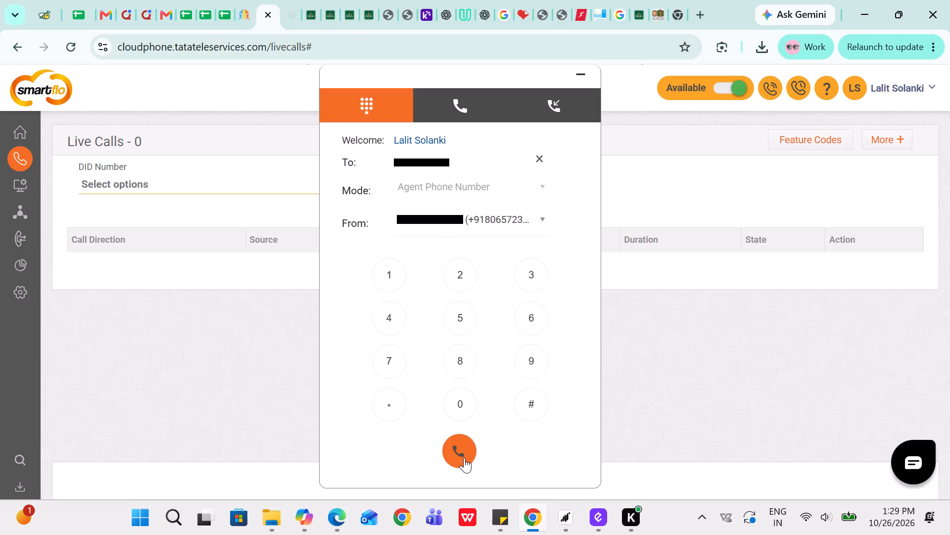
left_click(464, 458)
Return to All Complaints and open the called complaint's communication log.
left_click(247, 0)
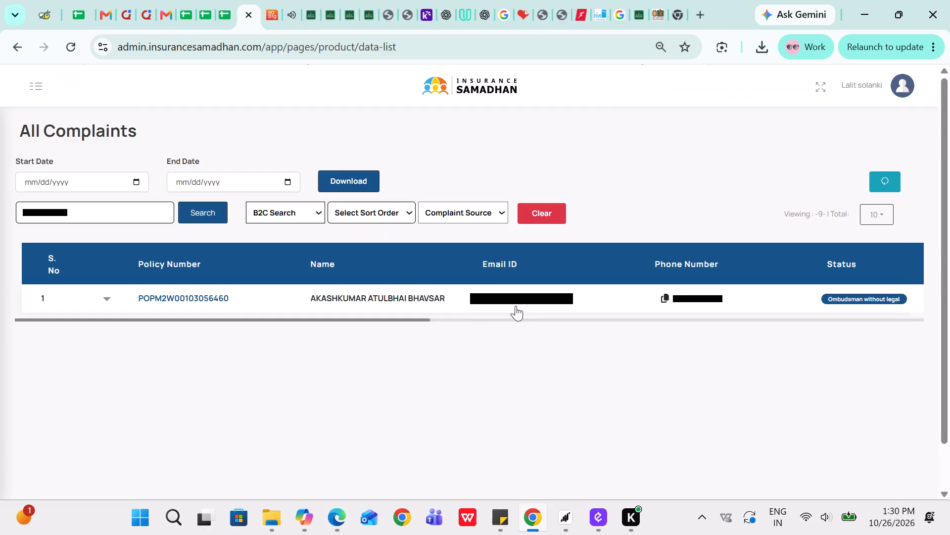
left_click(636, 301)
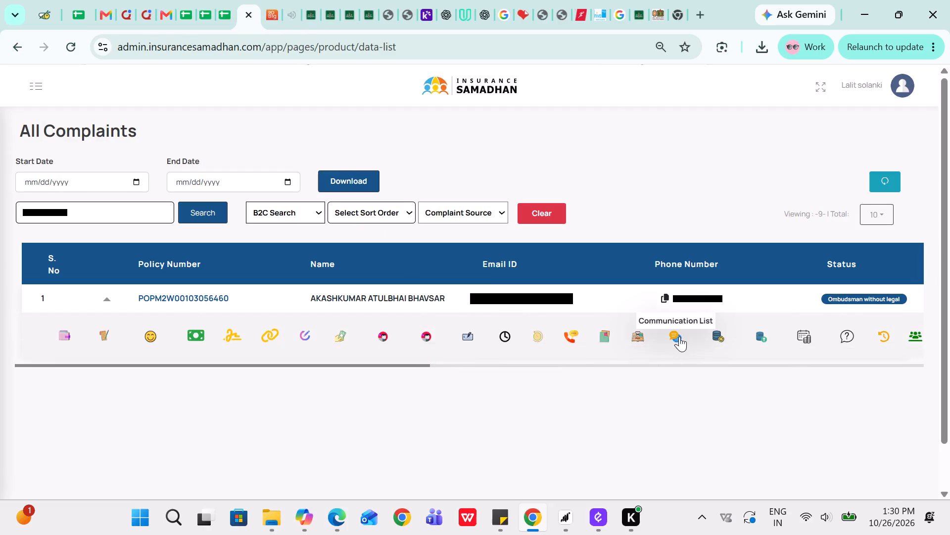
left_click(679, 336)
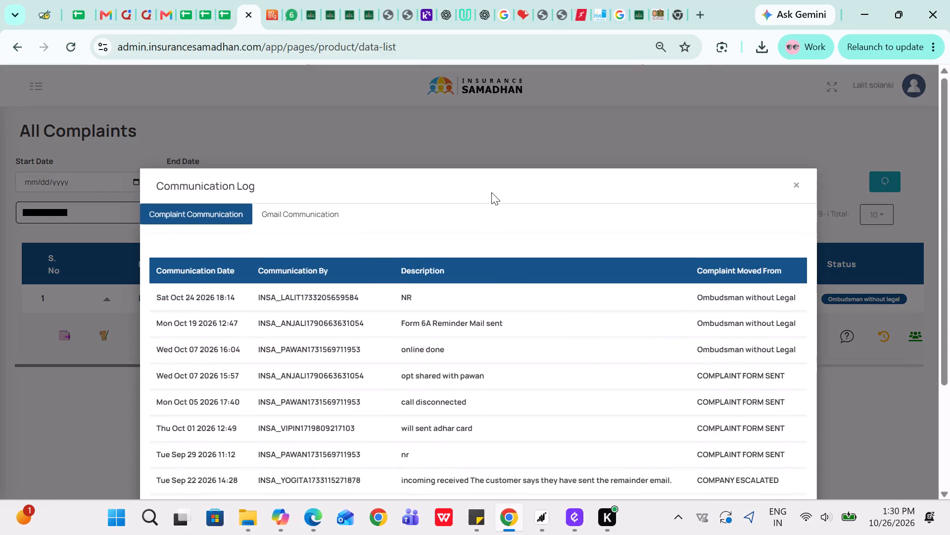
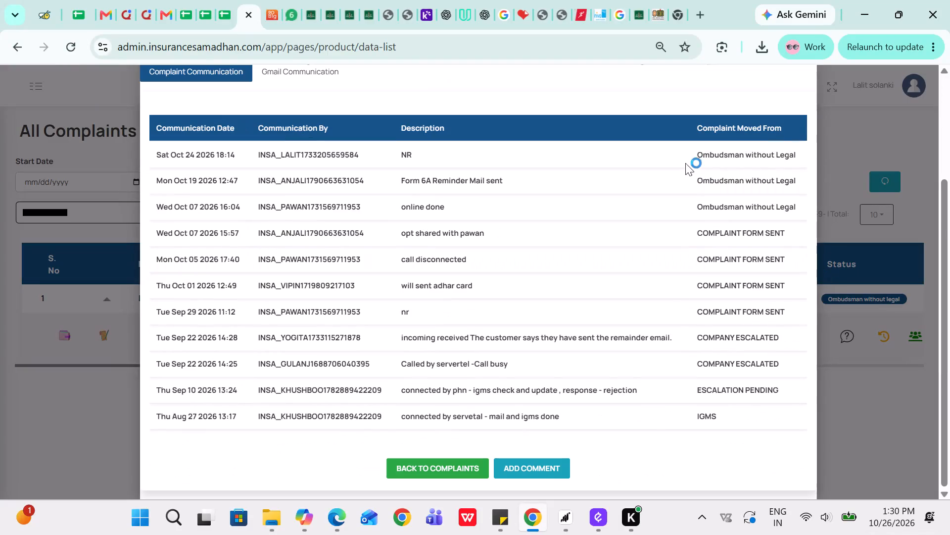
Add a comment reading NR to the called complaint's communication log and save it.
left_click(540, 465)
left_click(569, 326)
type("NR")
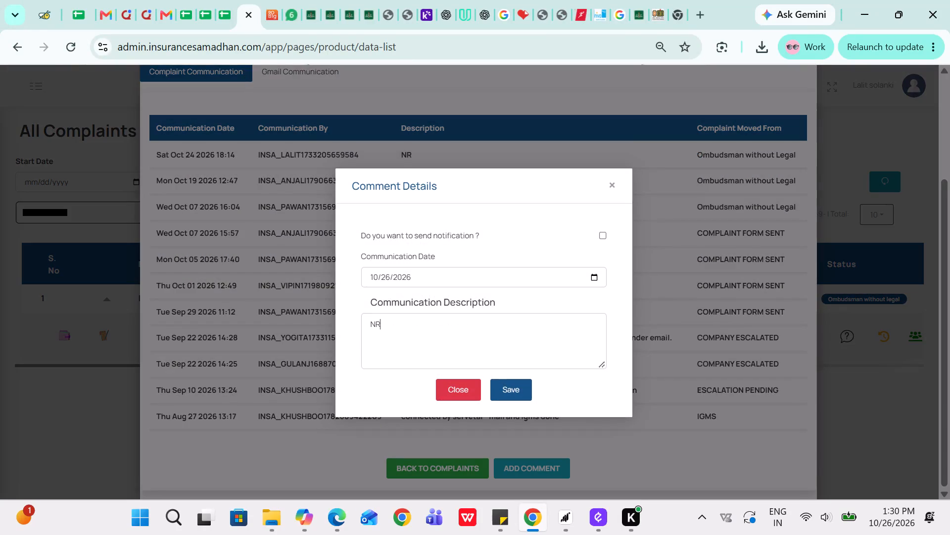
left_click(513, 399)
Record NR as the call outcome in column H of row 53 on the Oct 24 miss call sheet.
left_click(231, 0)
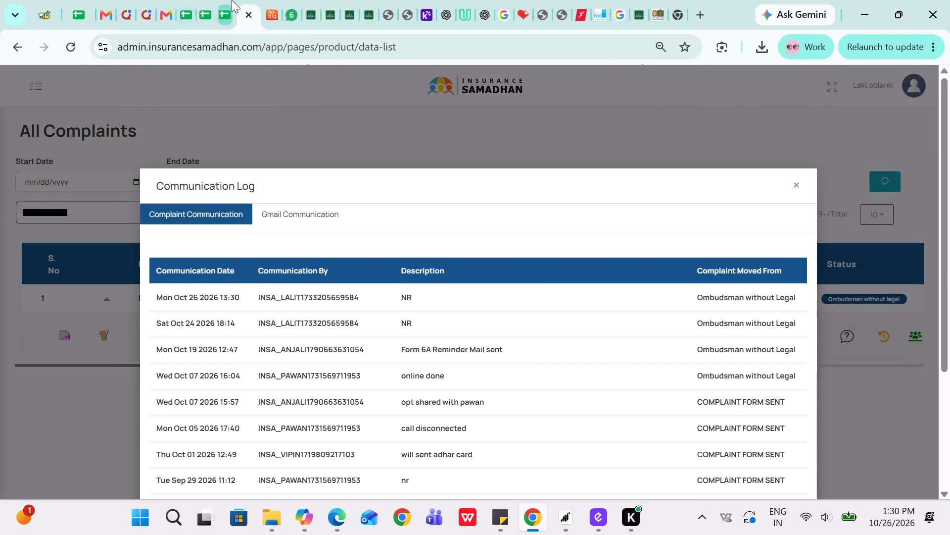
key("Right")
key("Right")
key("Right")
key("Right")
type("NR")
key("Up")
Copy the row 52 phone number from the Oct 24 miss call sheet and search All Complaints for it.
key("Left")
key("Left")
key("Left")
key("Left")
key("ctrl+c")
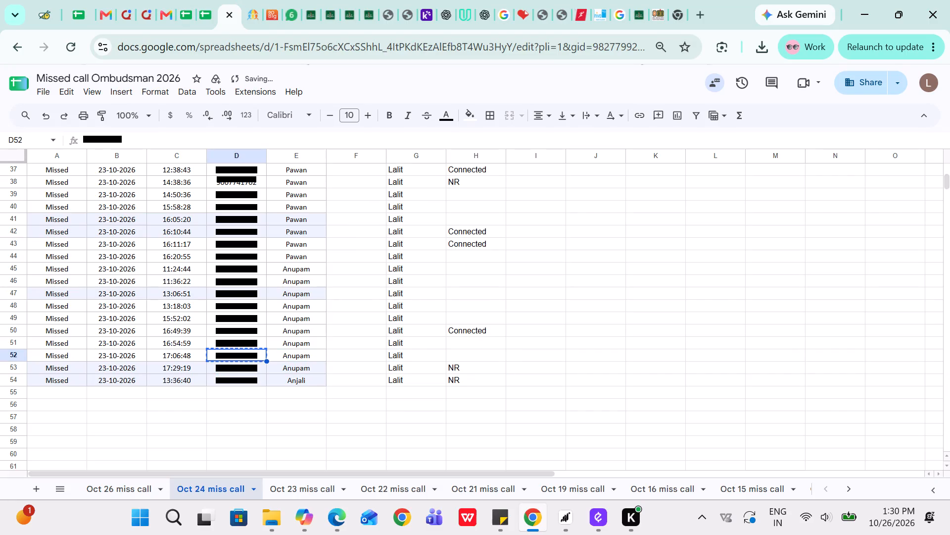
left_click(251, 0)
scroll(194, 183, "up", 3)
left_click(38, 253)
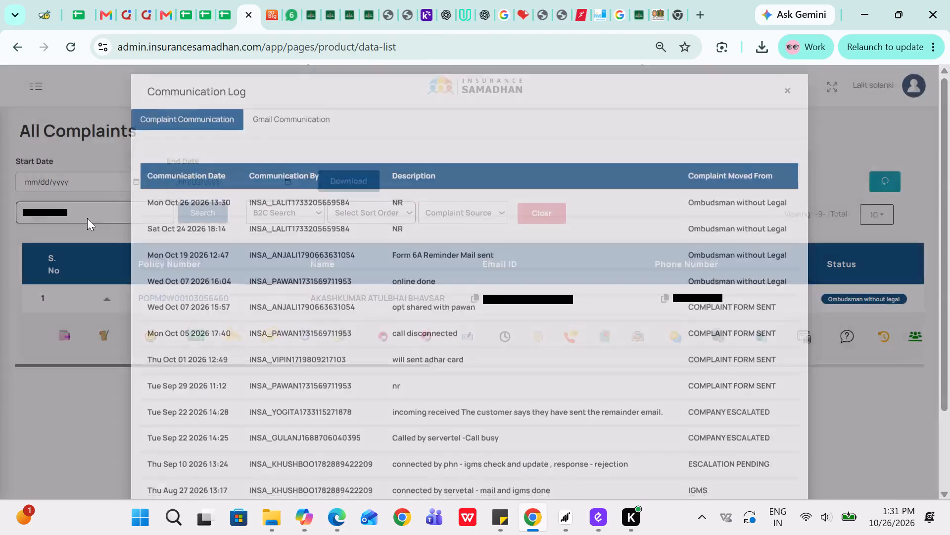
left_click_drag(114, 210, 0, 217)
key("ctrl+v")
left_click(235, 204)
left_click(216, 214)
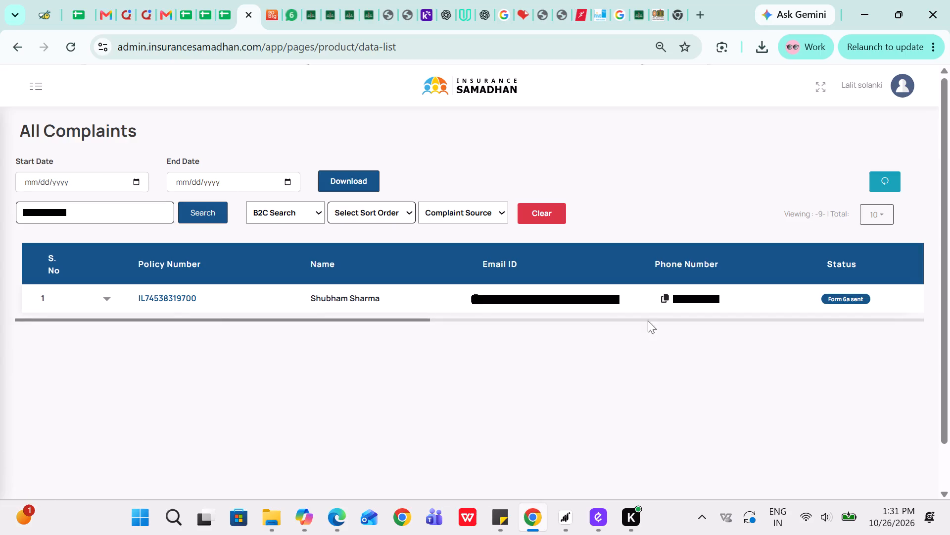
Review the latest entries in the communication log of the complaint found for the row 52 number.
left_click(643, 304)
left_click(678, 334)
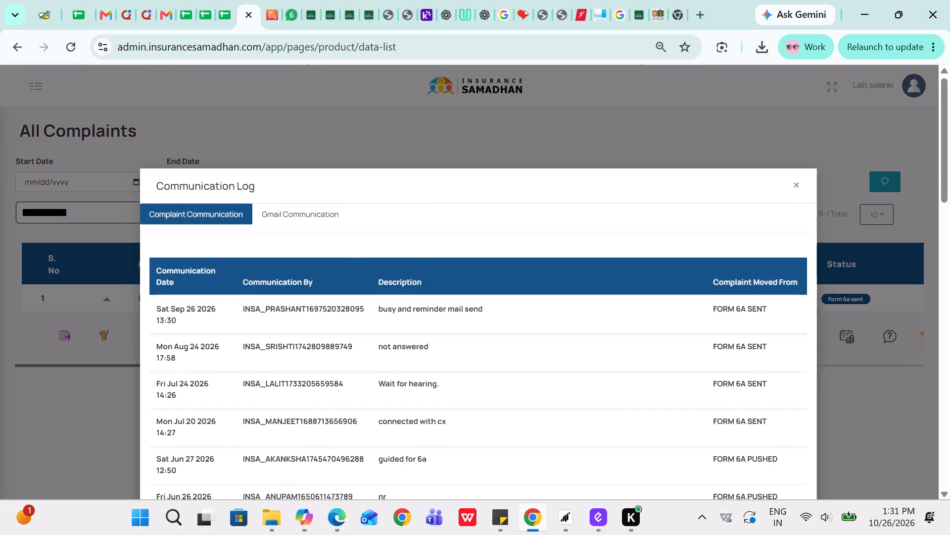
left_click_drag(538, 311, 323, 311)
left_click(480, 316)
left_click(375, 125)
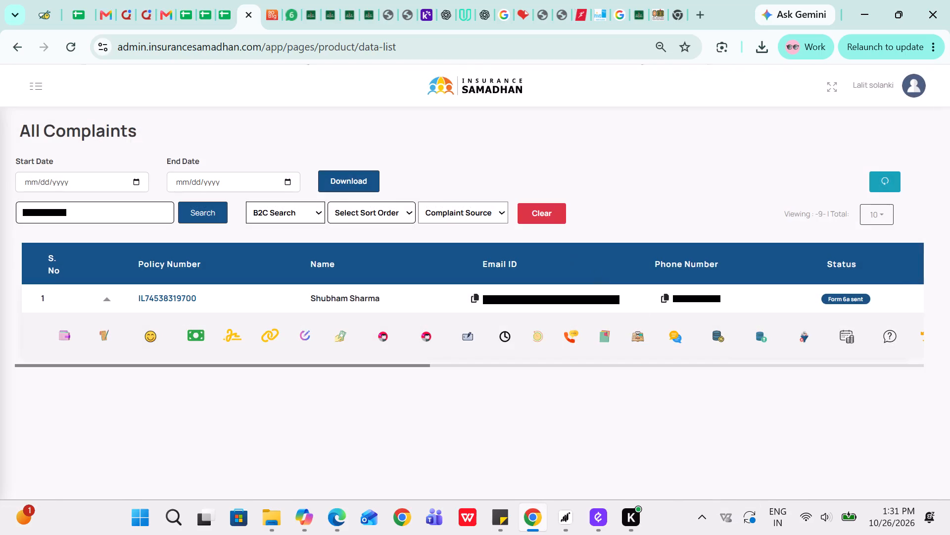
Copy the found complaint's phone number and place a call to it from the Smartflo dialer.
left_click(668, 298)
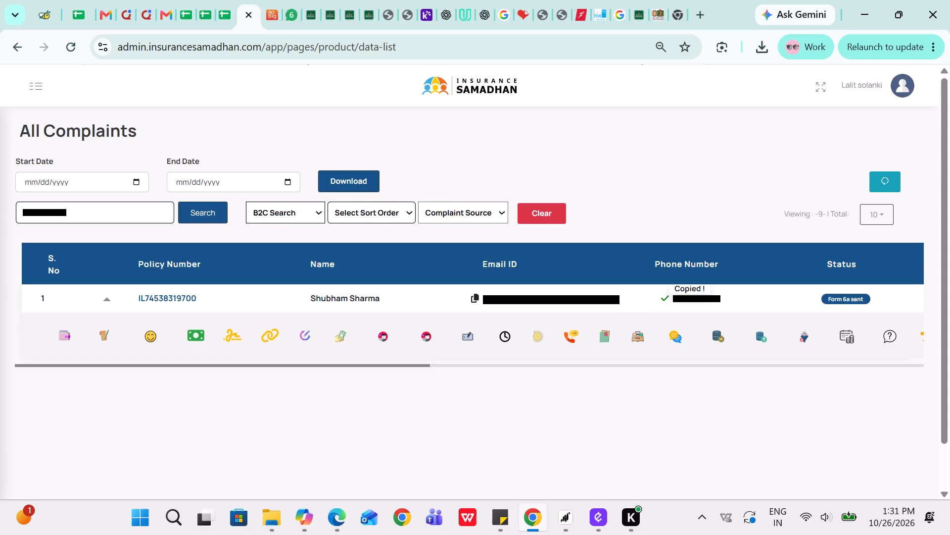
left_click(277, 0)
double_click(431, 163)
key("ctrl+v")
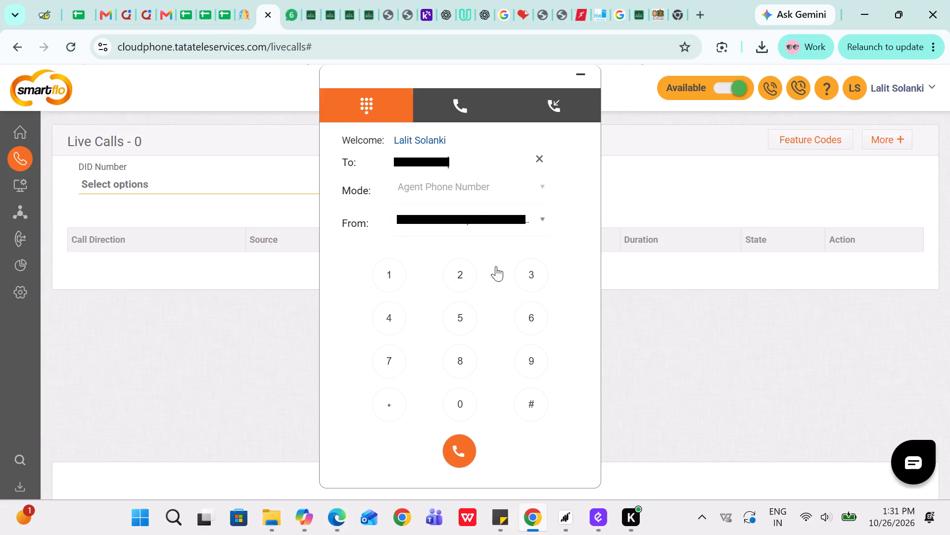
left_click(459, 457)
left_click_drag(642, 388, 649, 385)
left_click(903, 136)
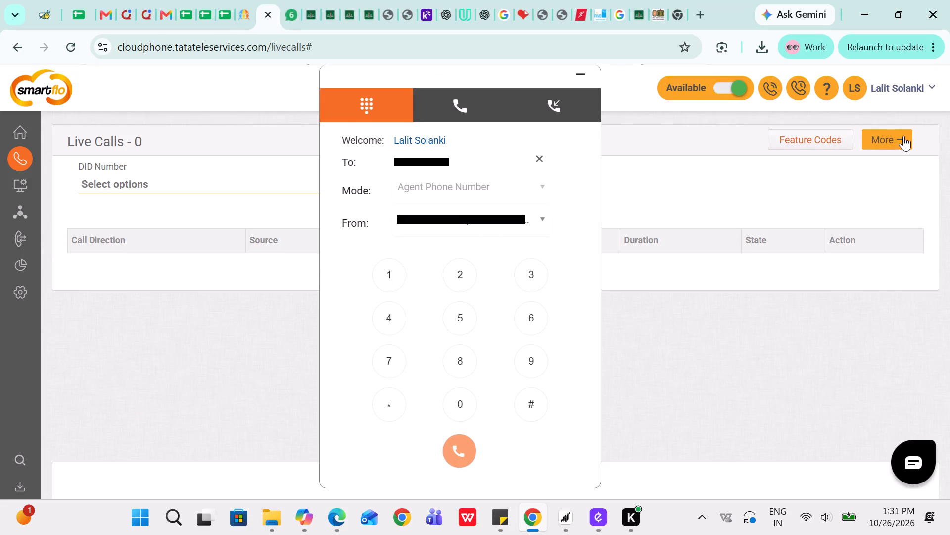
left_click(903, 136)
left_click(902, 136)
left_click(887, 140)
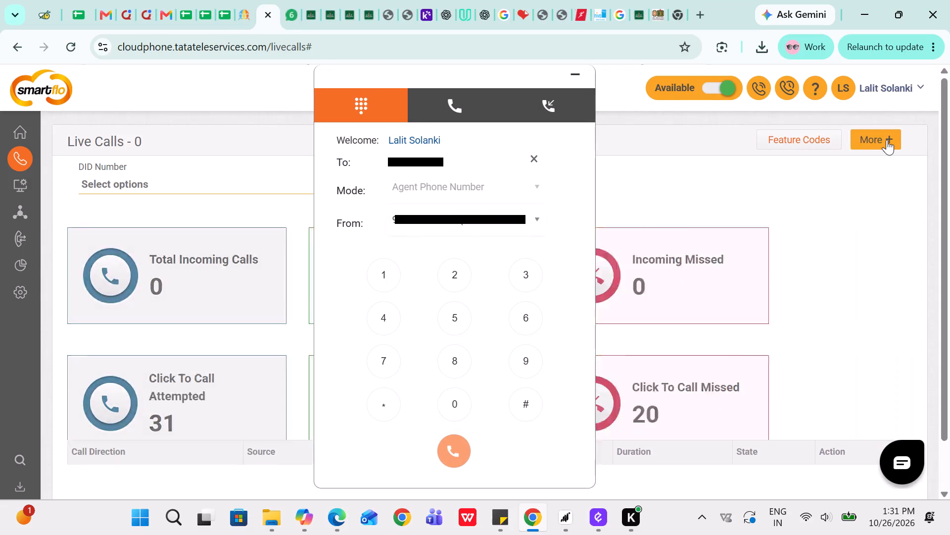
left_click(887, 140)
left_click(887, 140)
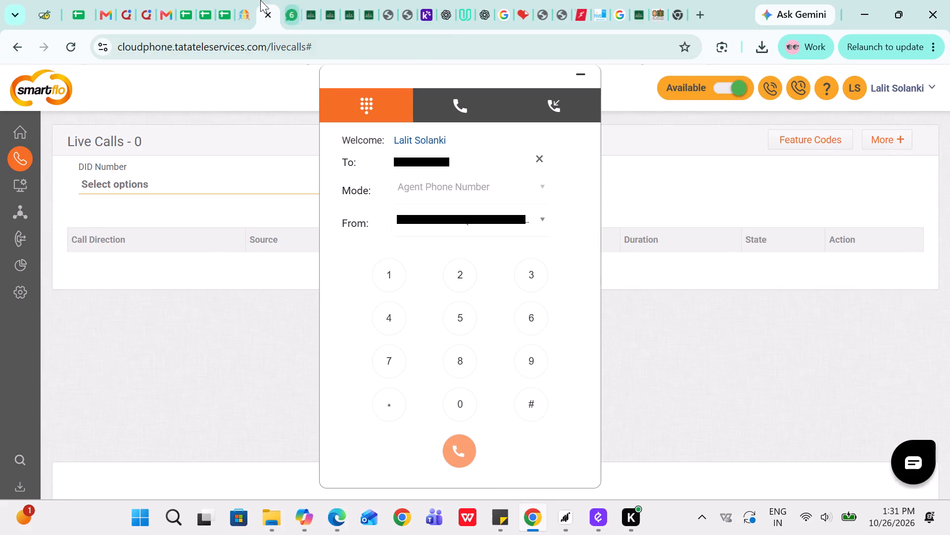
Switch back to All Complaints and check the record behind the found complaint's row action beside the call action.
left_click(237, 0)
left_click(677, 187)
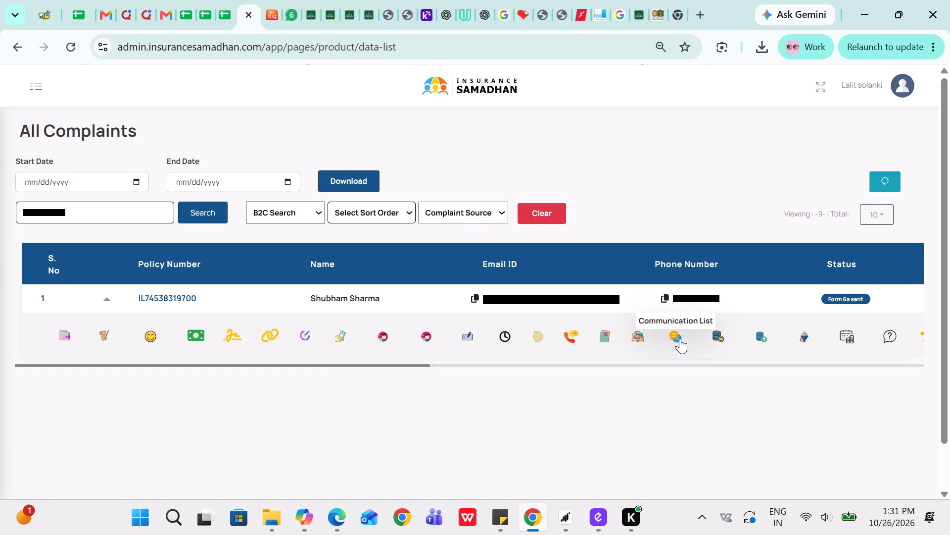
left_click(542, 336)
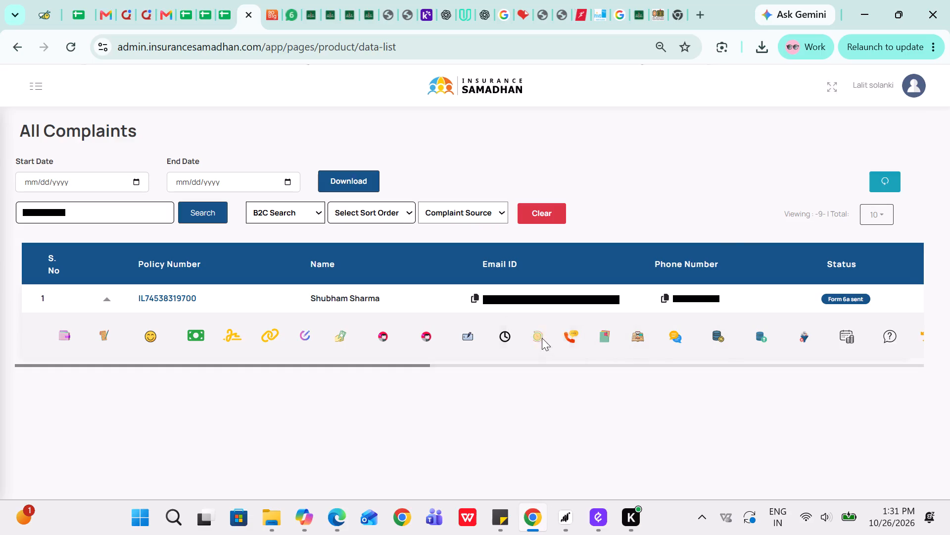
scroll(556, 349, "down", 15)
left_click(770, 416)
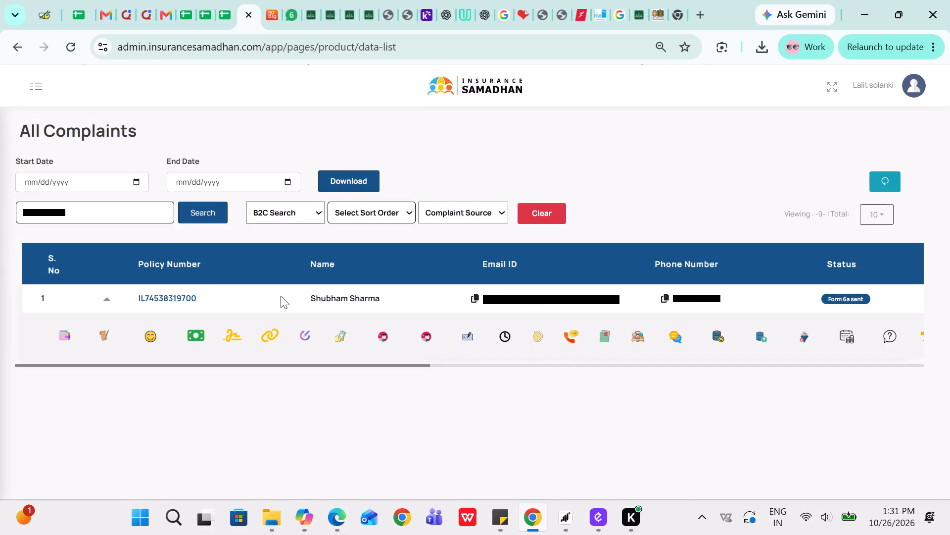
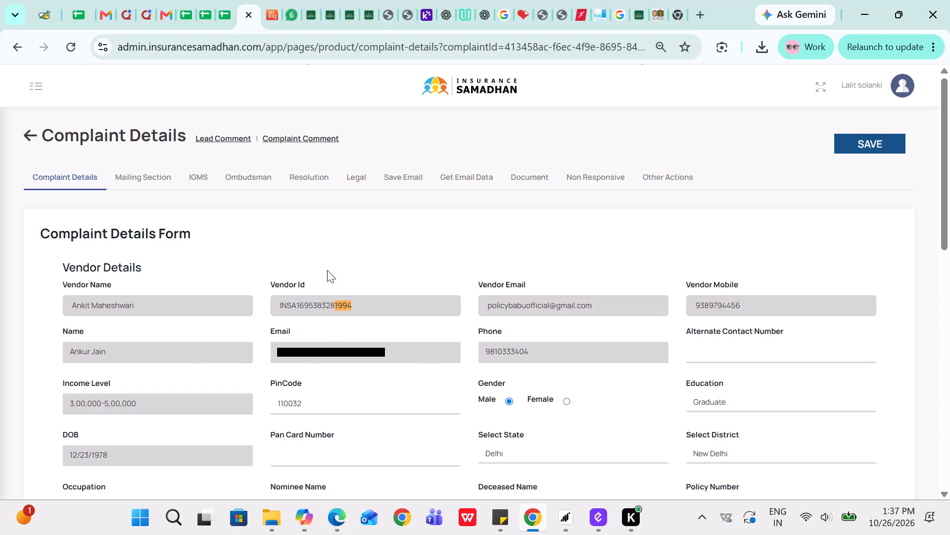
Switch to the CIO complaint tracking page and read the OTP instructions for the registered mobile.
left_click(438, 266)
left_click(630, 0)
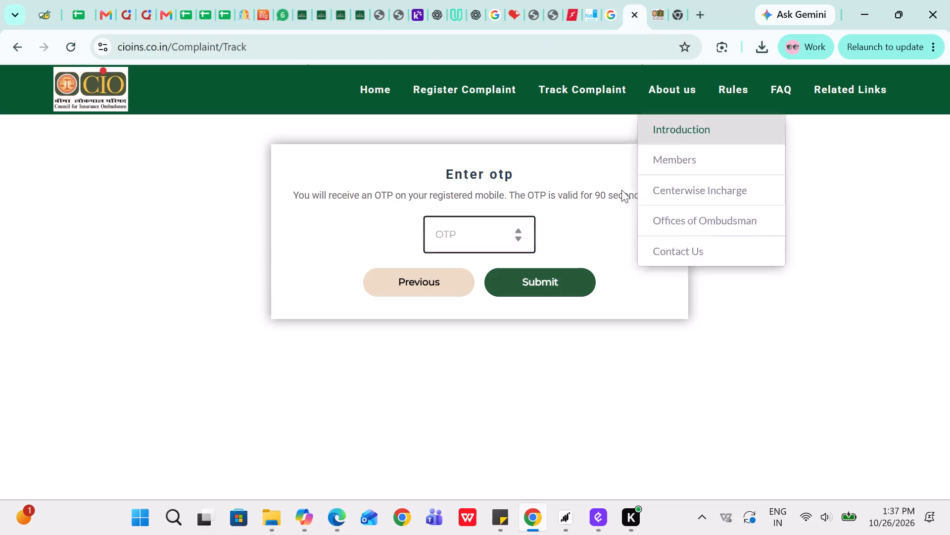
left_click_drag(671, 185, 265, 193)
left_click(403, 196)
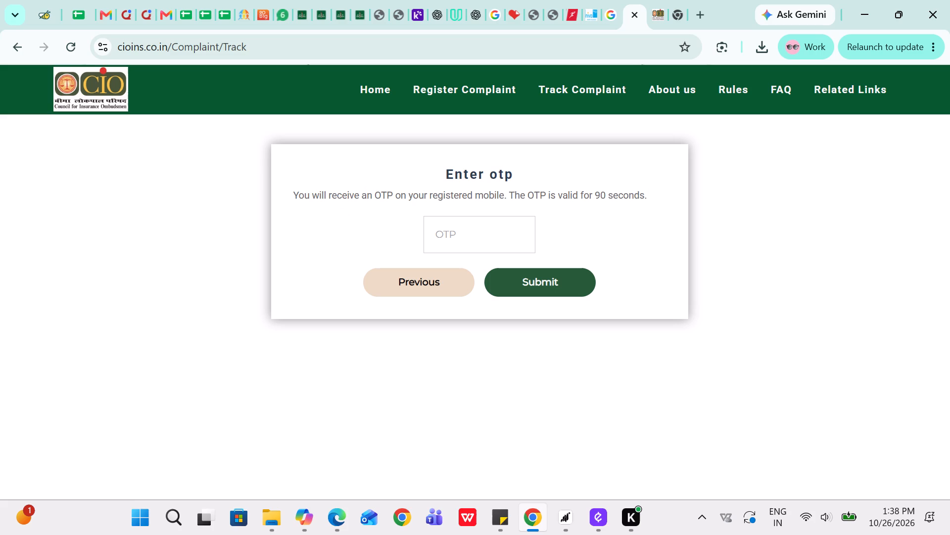
left_click_drag(296, 195, 676, 108)
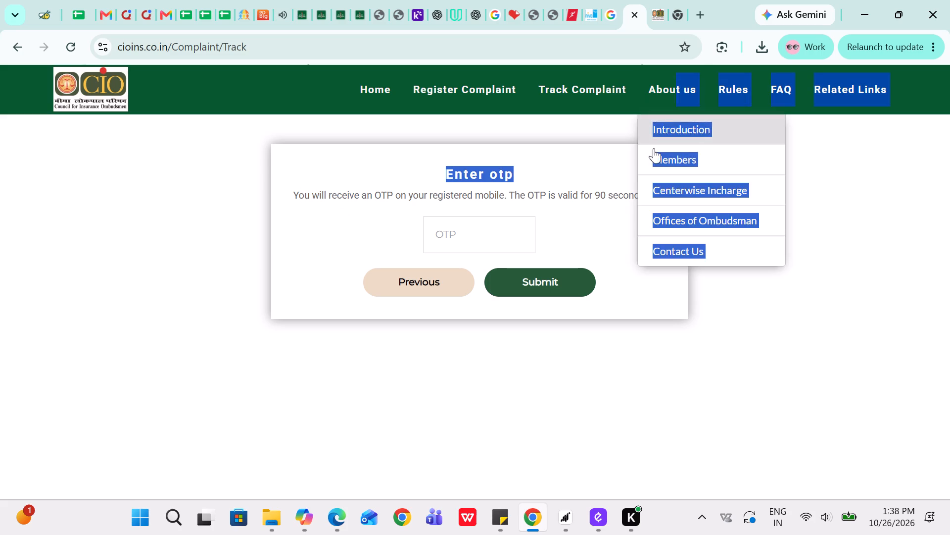
left_click(456, 184)
left_click_drag(286, 196, 670, 190)
left_click(677, 198)
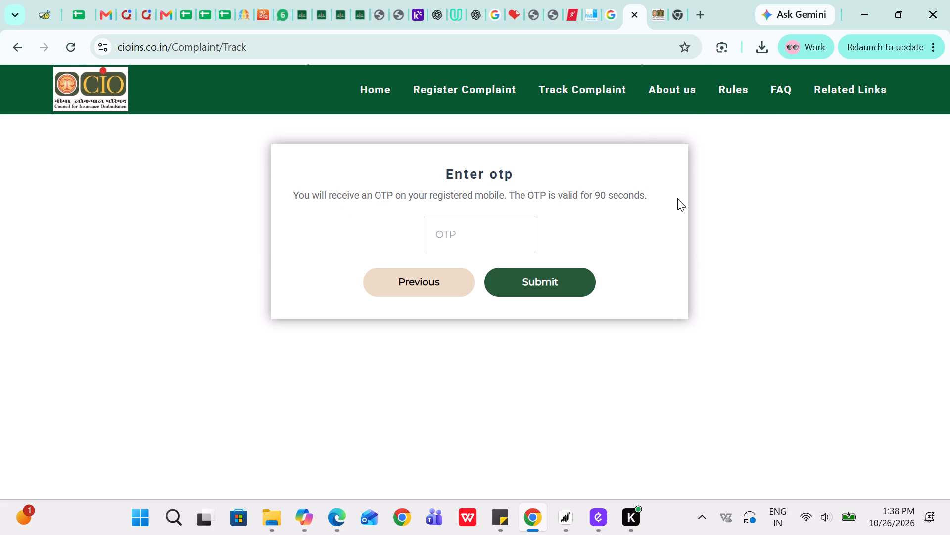
left_click_drag(656, 202, 306, 198)
left_click(385, 185)
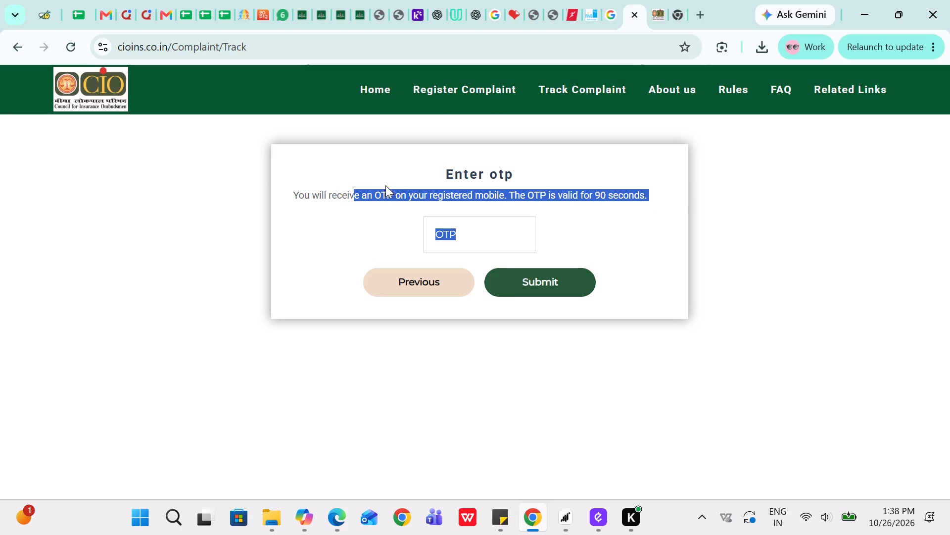
Reopen the complaint record and check the complainant's phone and the vendor's email in the Complaint Details Form.
left_click(245, 0)
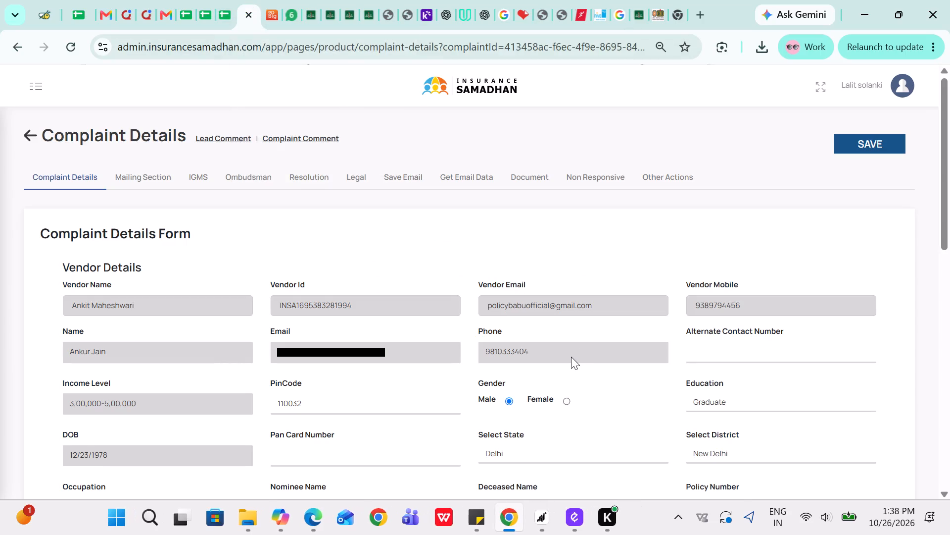
left_click(544, 233)
left_click(638, 0)
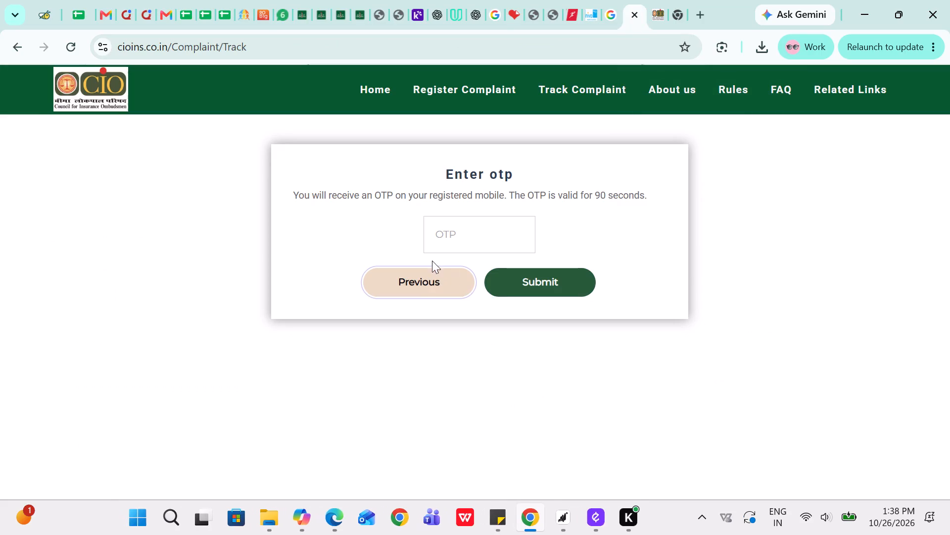
left_click(243, 0)
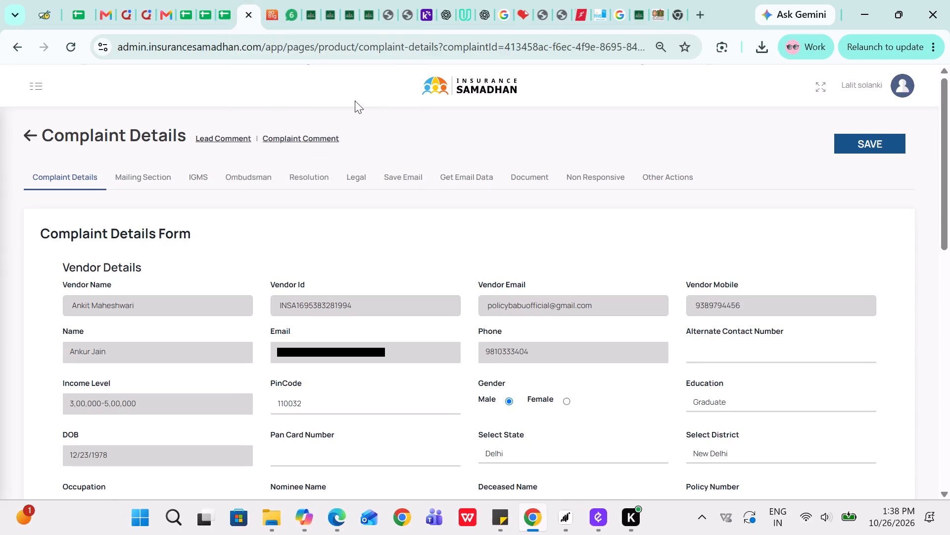
left_click(594, 241)
left_click_drag(569, 353, 388, 353)
left_click(492, 252)
left_click_drag(629, 306, 427, 318)
left_click(533, 277)
left_click_drag(629, 303, 412, 313)
left_click(569, 267)
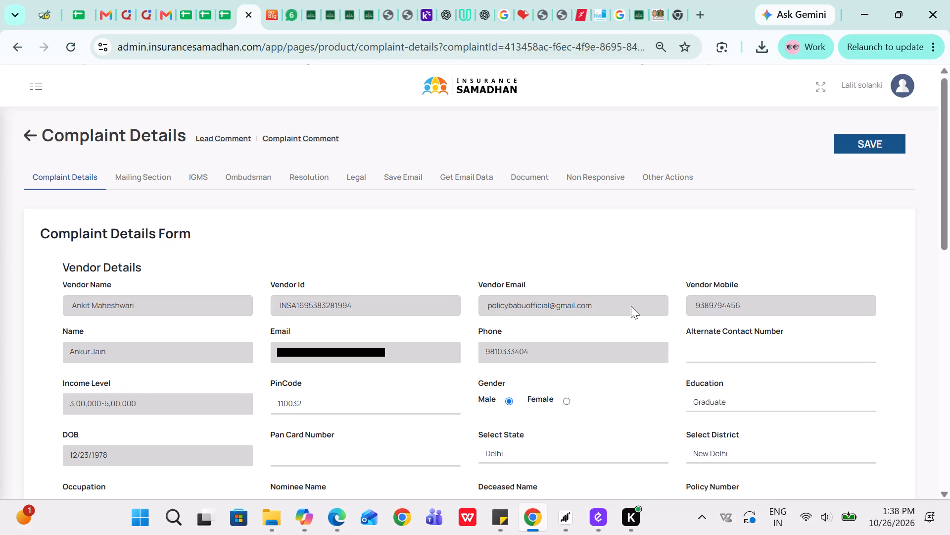
left_click_drag(631, 306, 576, 320)
left_click(625, 321)
left_click_drag(634, 307, 476, 312)
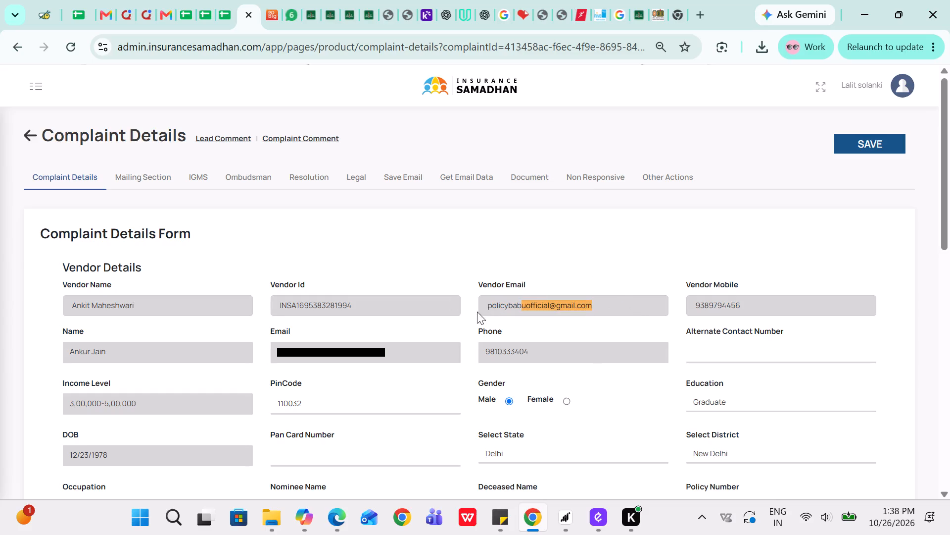
left_click(629, 240)
left_click_drag(663, 315, 378, 323)
left_click(577, 264)
left_click_drag(633, 309, 600, 316)
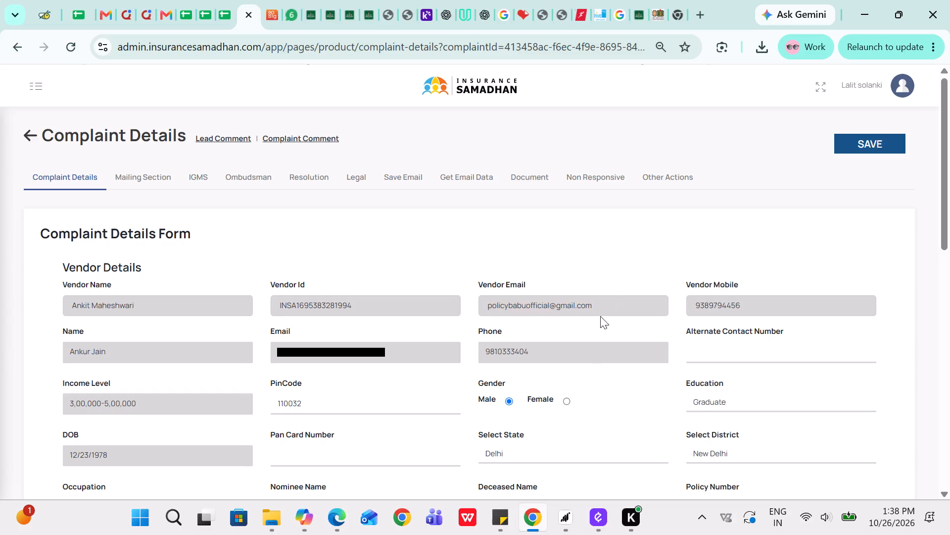
left_click_drag(600, 316, 452, 316)
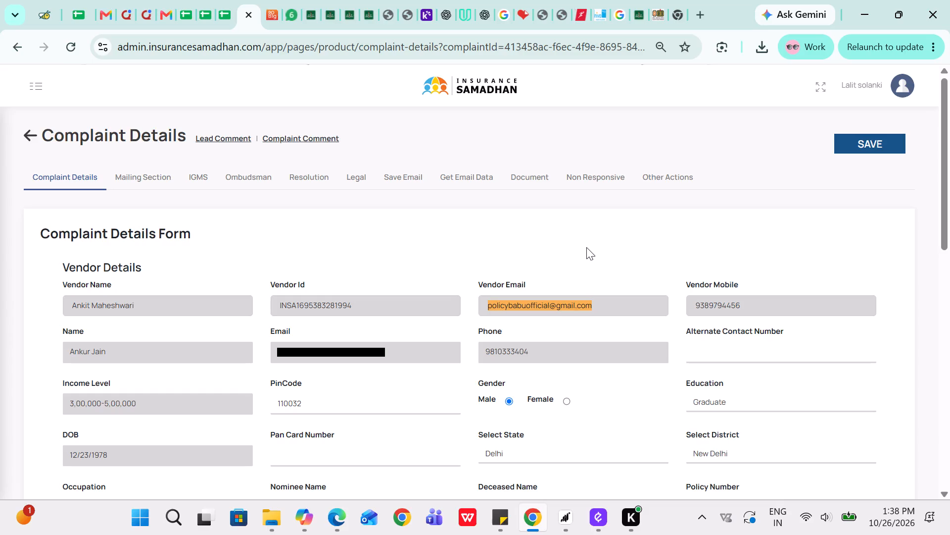
left_click(471, 237)
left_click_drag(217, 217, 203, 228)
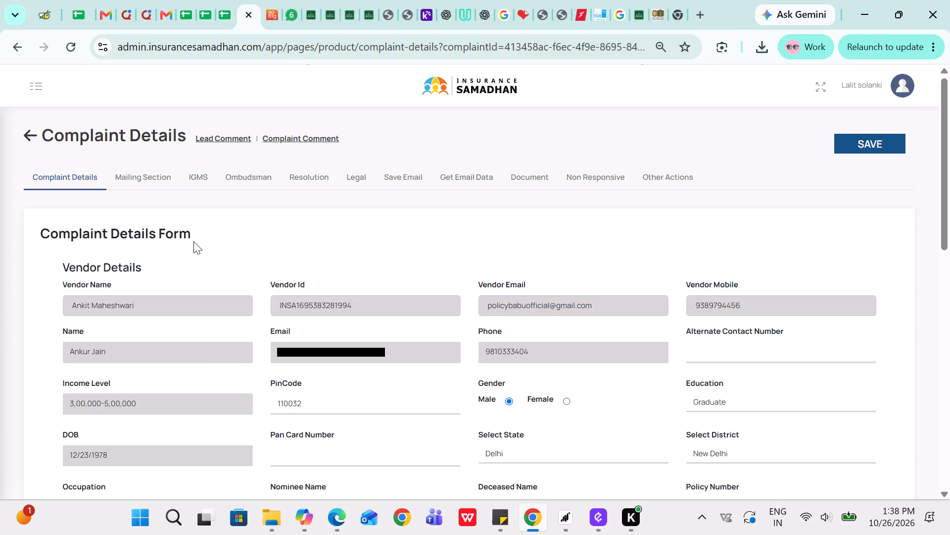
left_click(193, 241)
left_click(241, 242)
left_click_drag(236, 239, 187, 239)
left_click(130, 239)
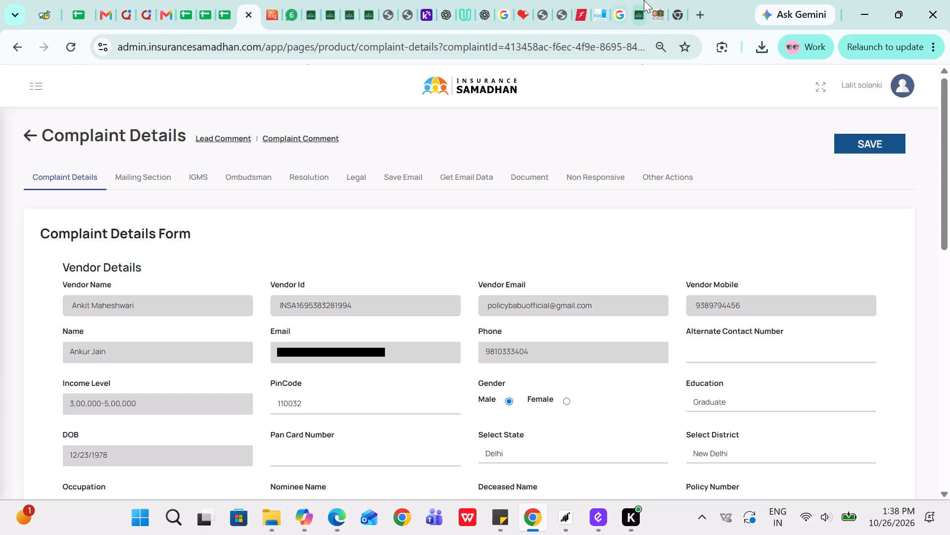
Return to the CIO complaint tracking page, reread the OTP instructions and get the OTP field ready for entry.
left_click(647, 0)
left_click(502, 237)
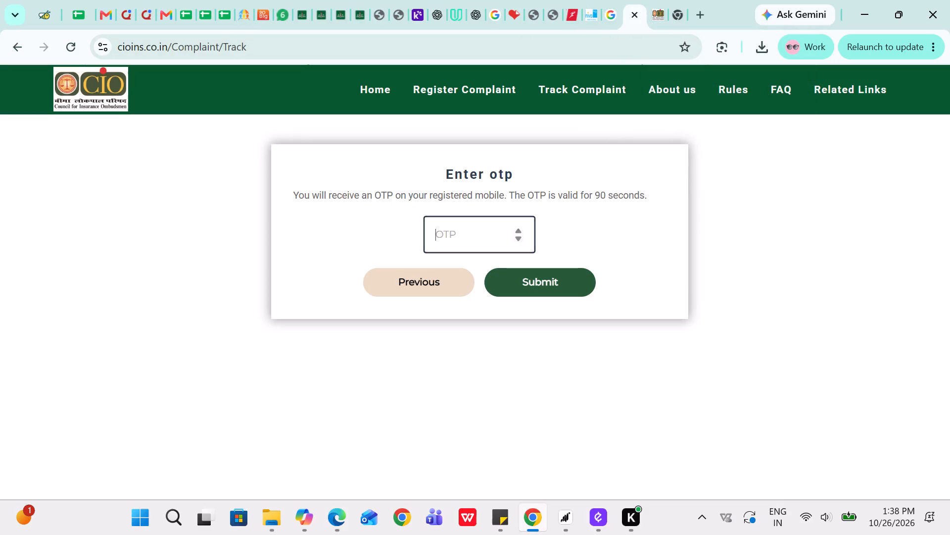
left_click_drag(665, 194, 291, 187)
left_click(353, 187)
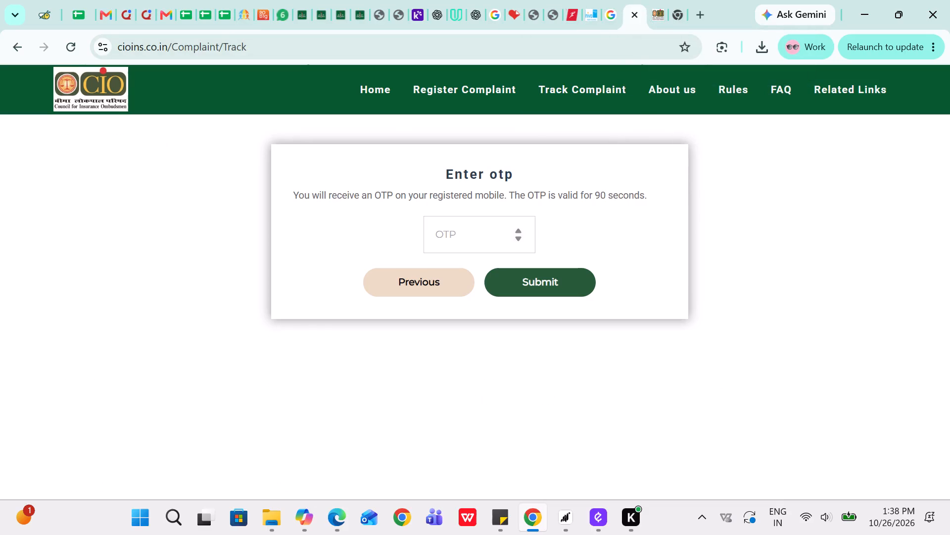
left_click(481, 229)
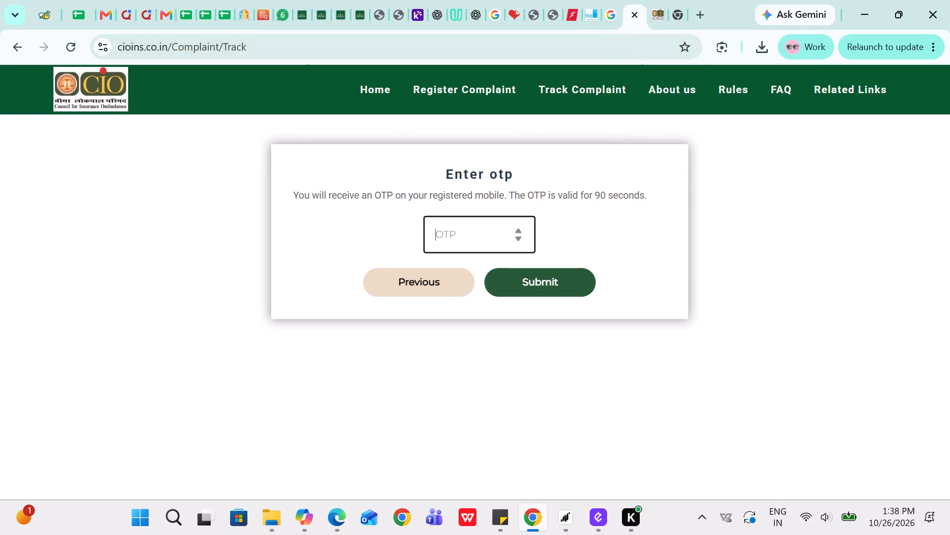
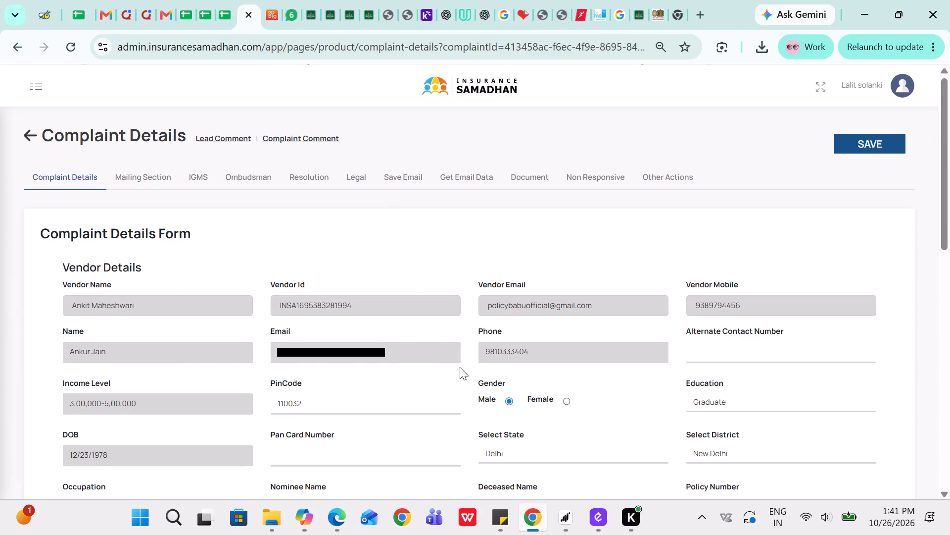
Highlight and check the complainant's email address in the Vendor Details section of the Complaint Details Form.
left_click_drag(417, 359, 249, 357)
left_click(405, 241)
left_click_drag(591, 359, 367, 371)
left_click_drag(428, 363, 388, 362)
left_click_drag(388, 362, 231, 363)
left_click(375, 225)
left_click_drag(428, 367, 225, 366)
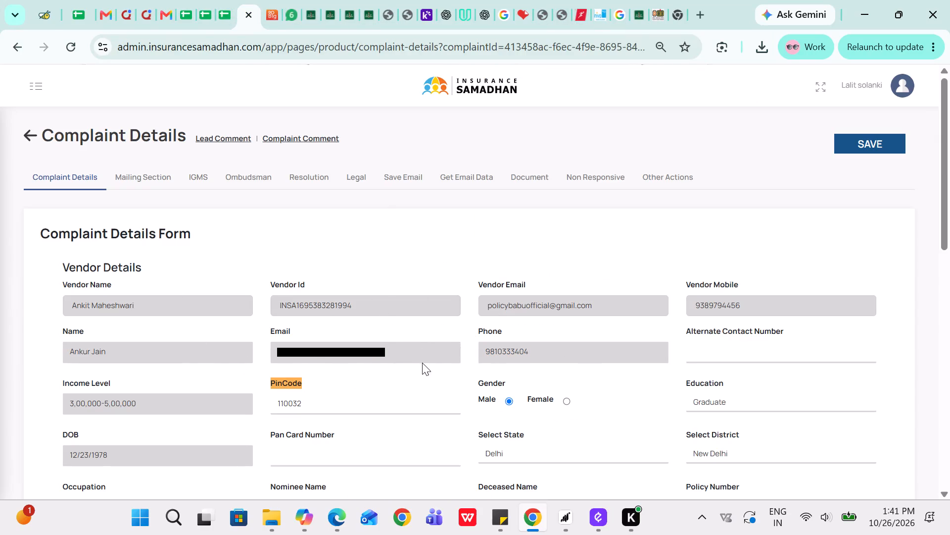
left_click_drag(423, 361, 232, 348)
left_click(376, 276)
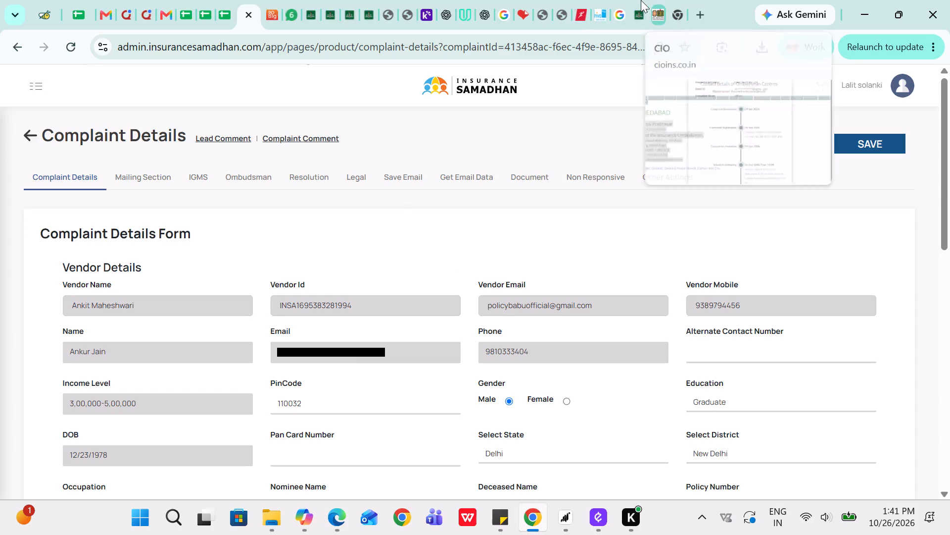
Switch to the CIO complaint tracking page and review the complaint's progress timeline and hearing schedule.
left_click(639, 0)
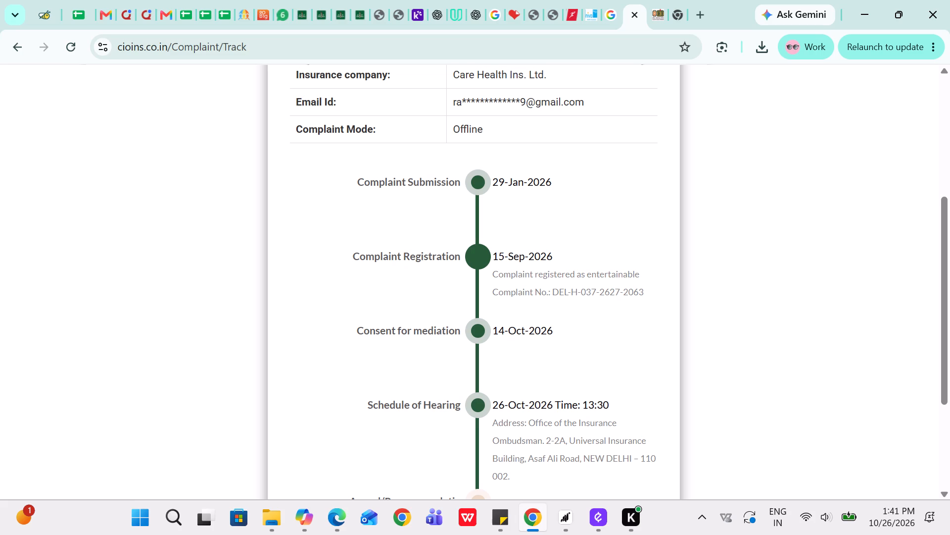
Return to the admin complaint record and review its policy, insurer, case movement and assignment details, highlighting the claim amount.
scroll(510, 279, "up", 4)
left_click(242, 0)
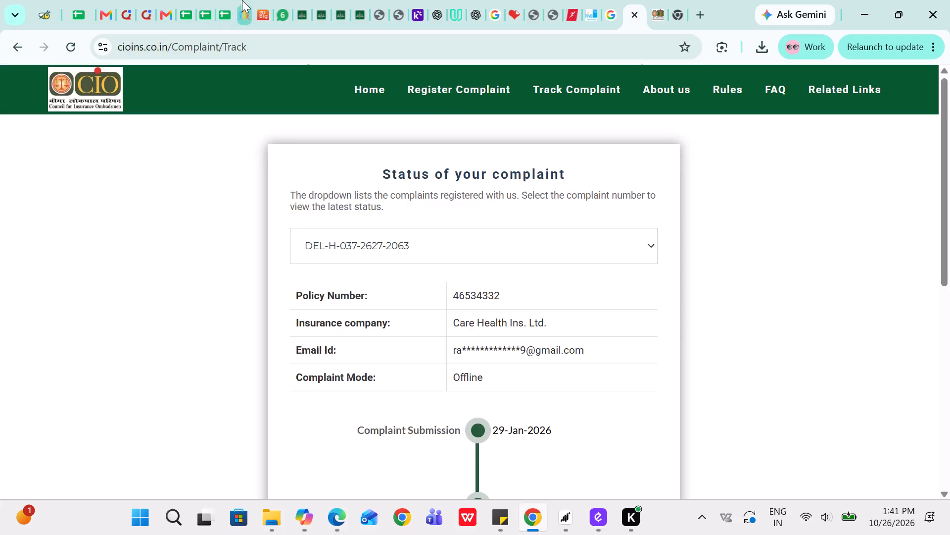
scroll(358, 274, "down", 2)
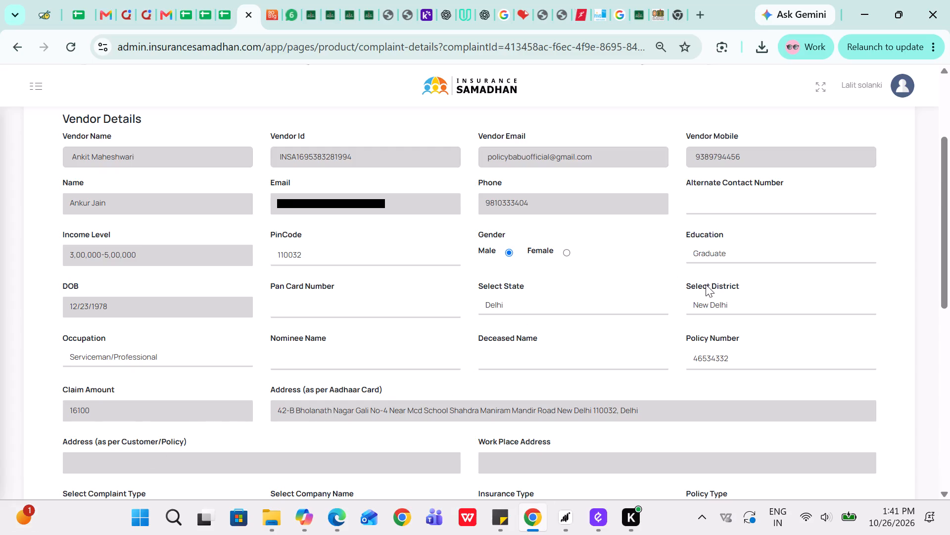
scroll(562, 284, "down", 3)
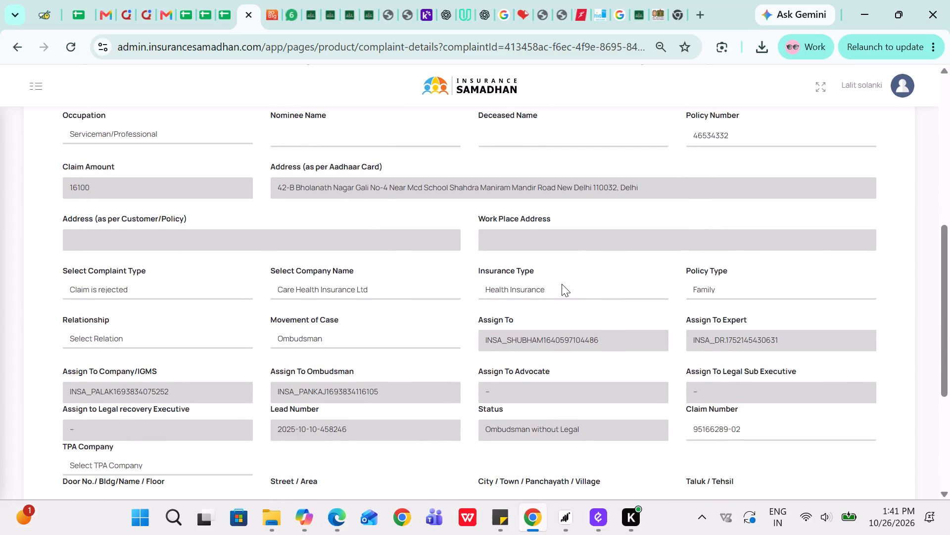
scroll(562, 284, "up", 10)
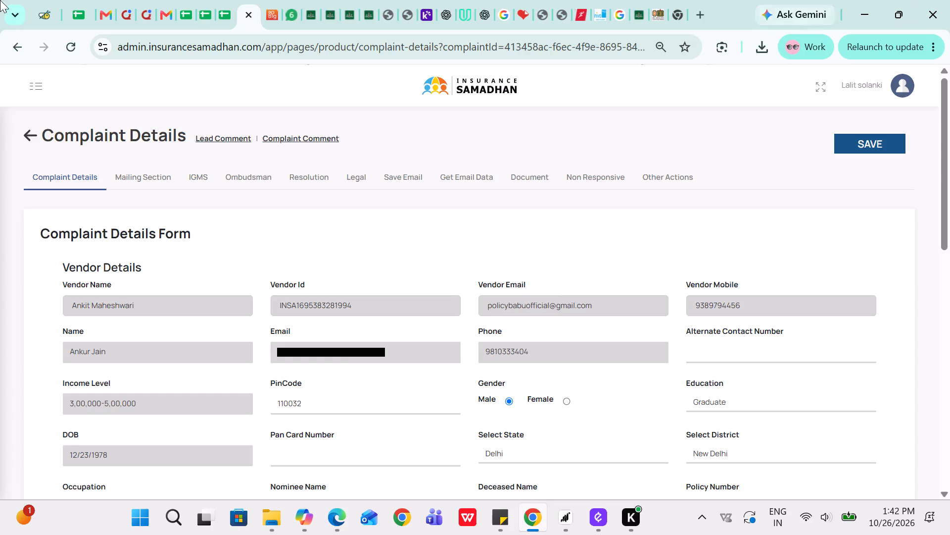
scroll(366, 324, "down", 1)
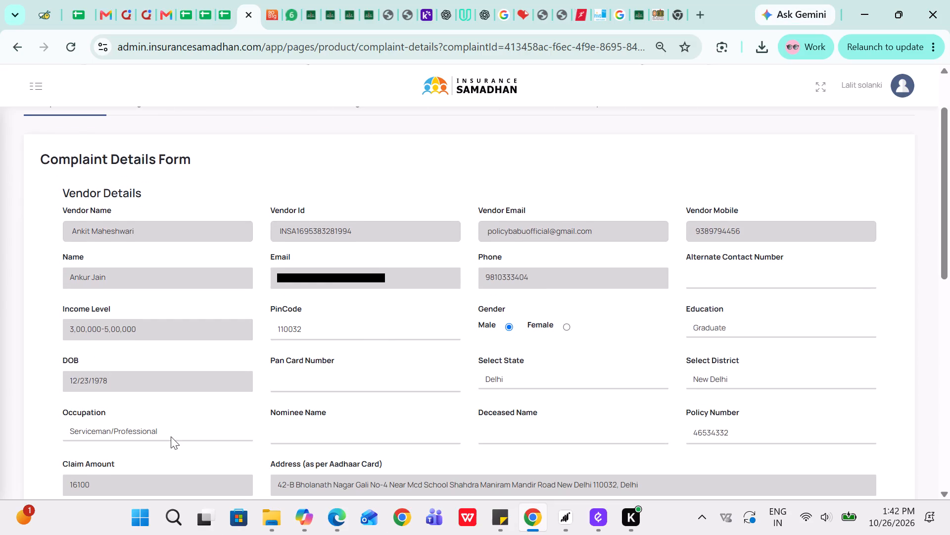
scroll(131, 457, "down", 2)
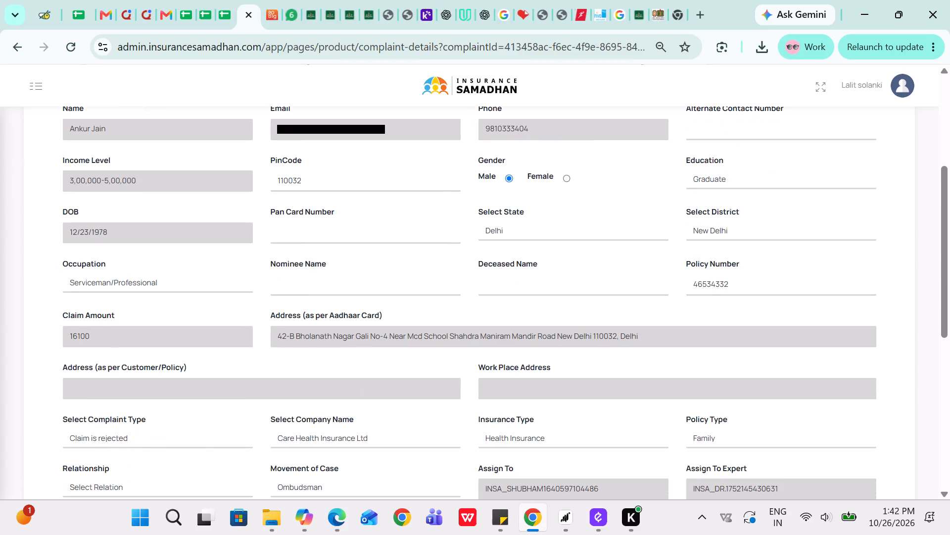
left_click_drag(128, 340, 11, 343)
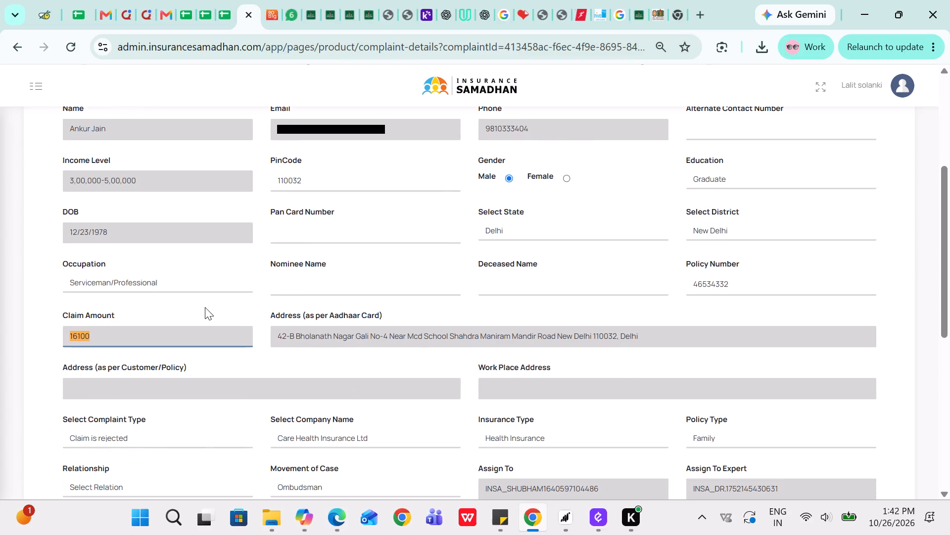
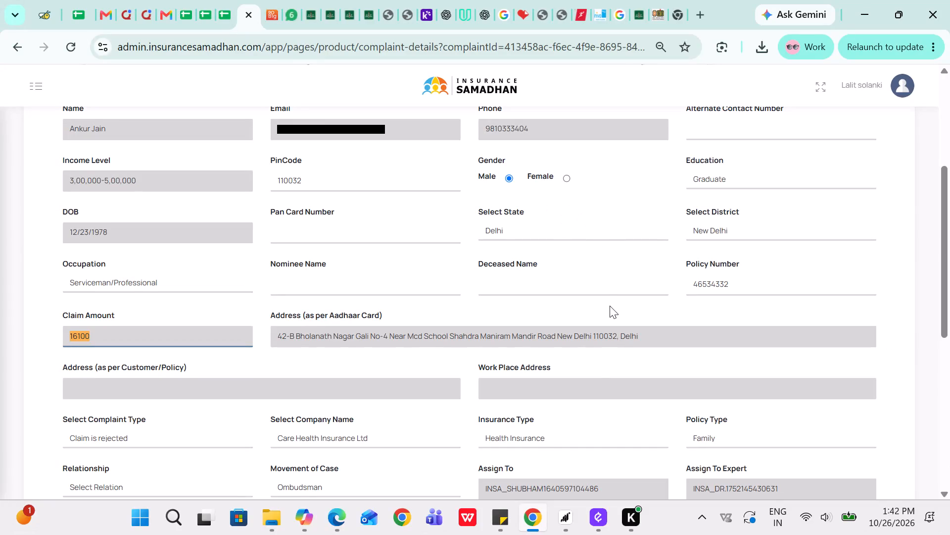
Check the case movement, assignment and status fields further down the complaint record.
scroll(597, 438, "down", 2)
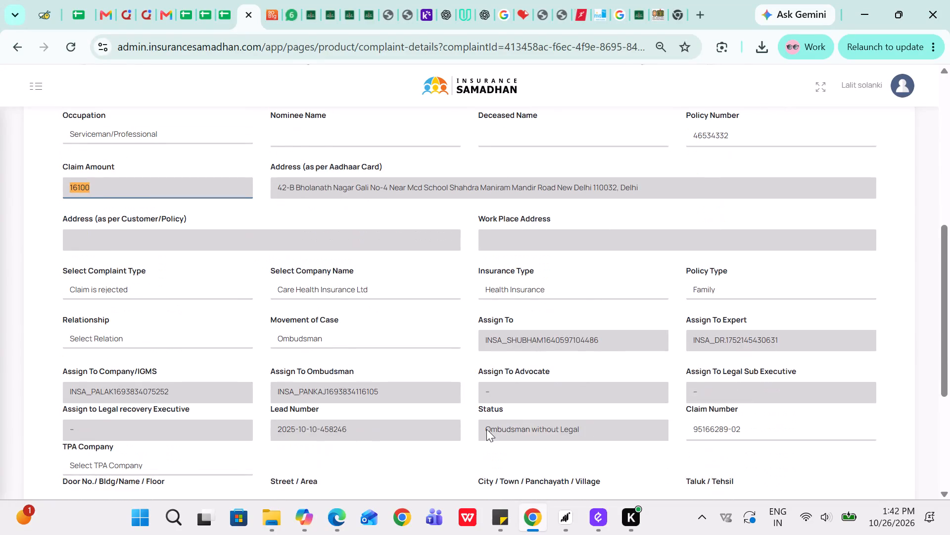
scroll(253, 382, "up", 11)
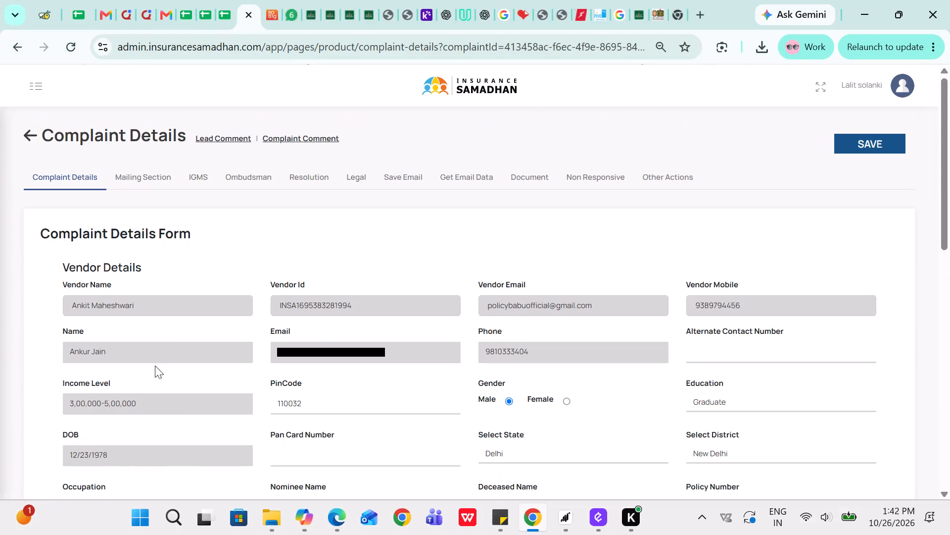
Switch to the CIO complaint tracking page and examine the complaint timeline, highlighting the scheduled hearing's venue address.
left_click(637, 0)
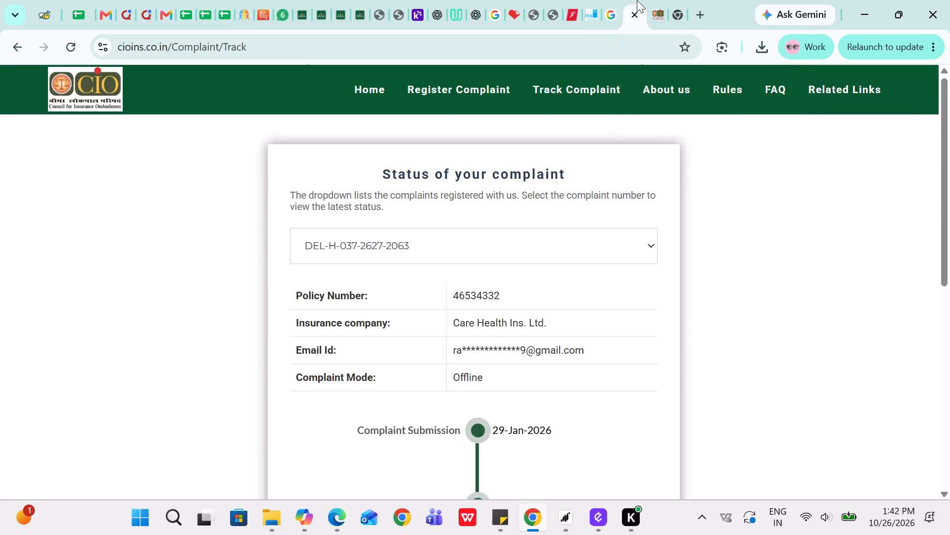
scroll(508, 346, "down", 4)
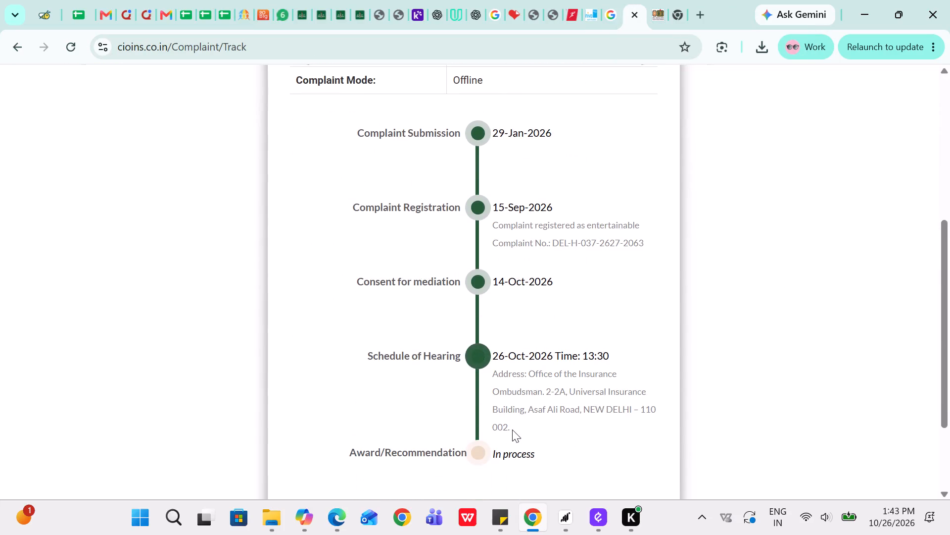
left_click_drag(512, 429, 475, 370)
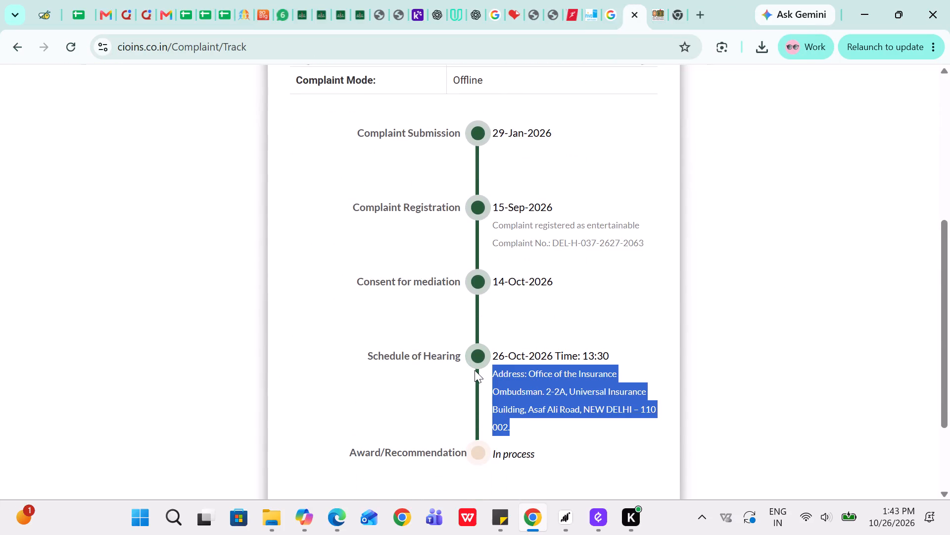
left_click(545, 412)
left_click_drag(522, 429, 496, 399)
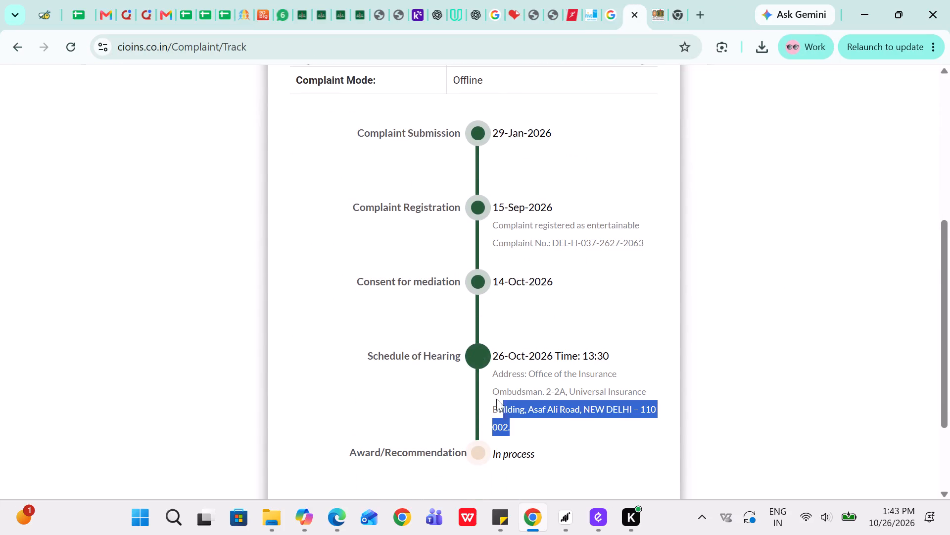
left_click_drag(496, 399, 484, 376)
left_click(552, 401)
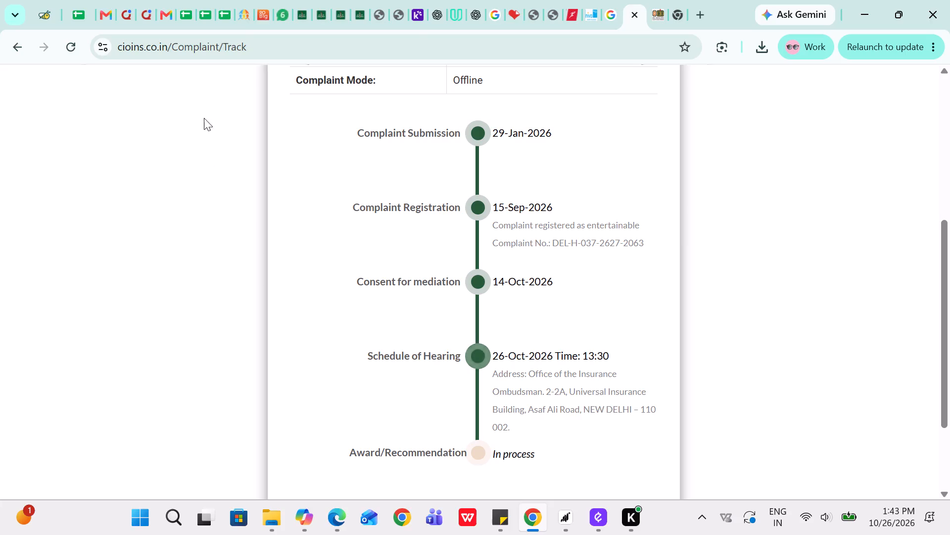
Return to the admin complaint record and examine the vendor's ID, email and mobile and the customer's phone and email fields.
left_click(245, 0)
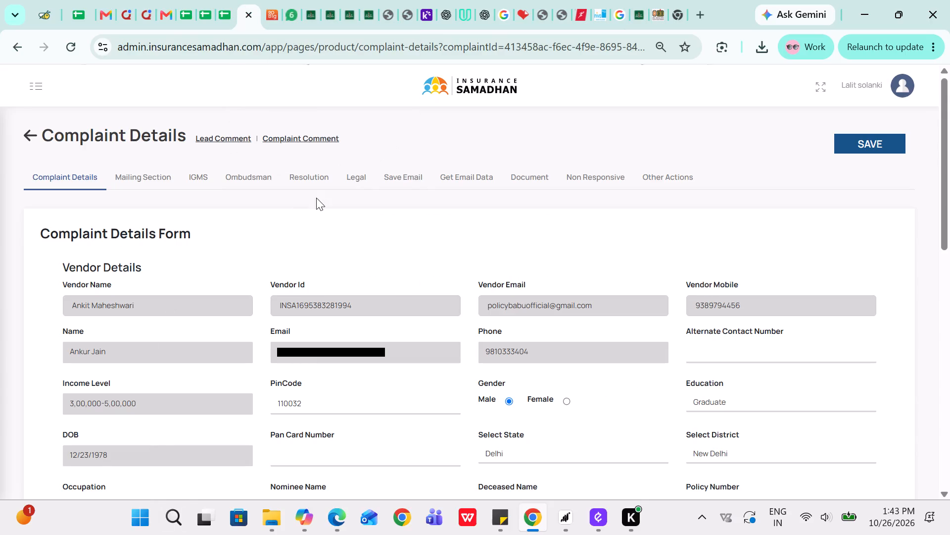
left_click(316, 198)
left_click_drag(376, 309, 264, 316)
left_click(442, 264)
left_click_drag(480, 306, 600, 314)
left_click(627, 309)
left_click_drag(690, 306, 748, 304)
left_click(758, 300)
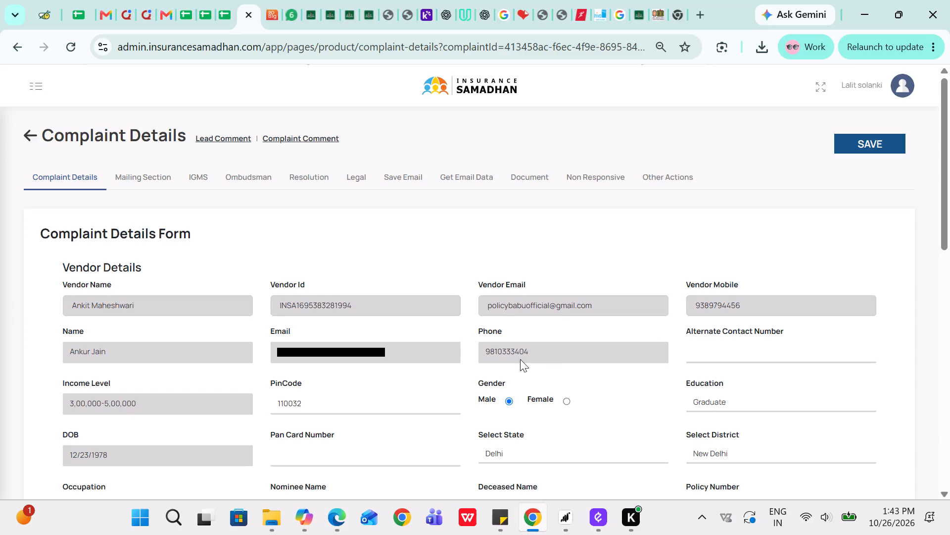
left_click_drag(556, 343, 423, 348)
left_click_drag(415, 353, 238, 364)
left_click(403, 352)
left_click(404, 246)
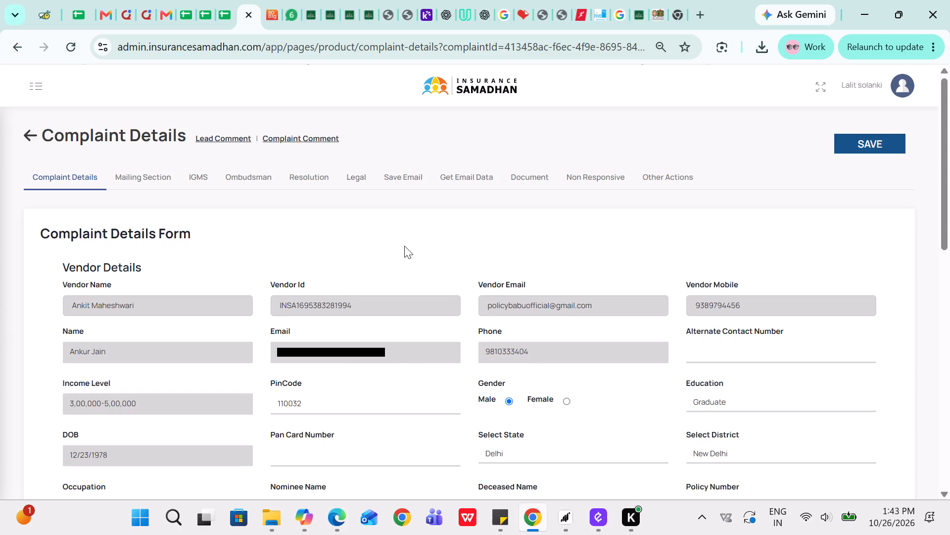
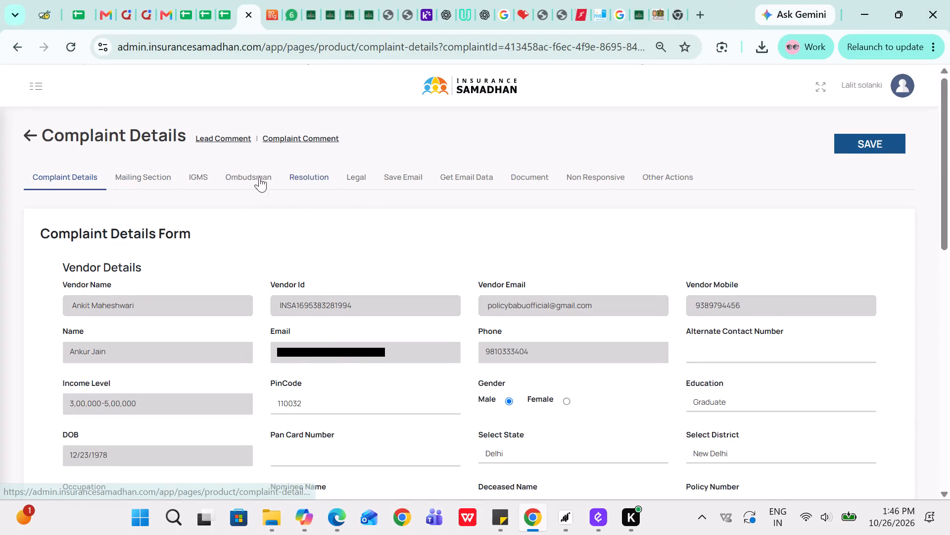
Copy the registered complaint number from the CIO tracking timeline into the record's Ombudsman Complaint Number field.
left_click(237, 177)
scroll(438, 227, "down", 4)
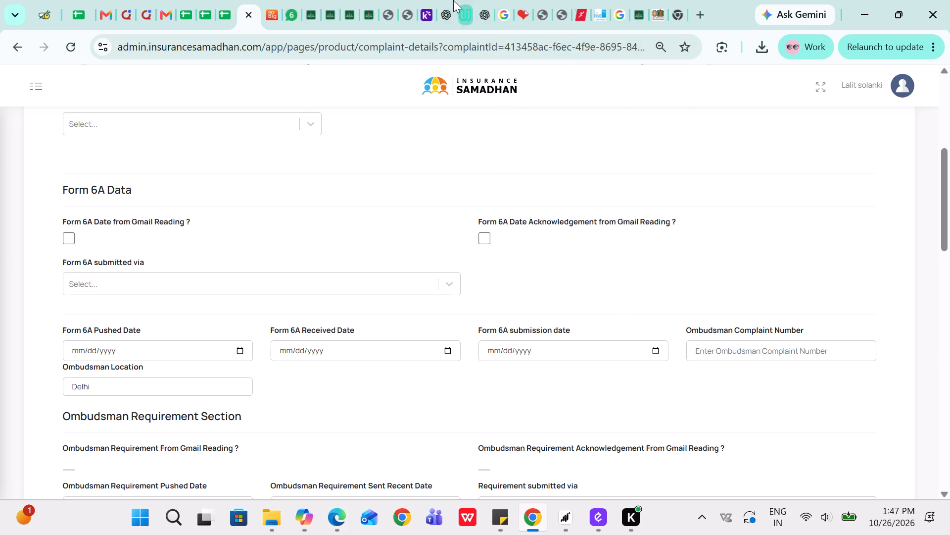
left_click(632, 0)
left_click_drag(585, 275, 564, 277)
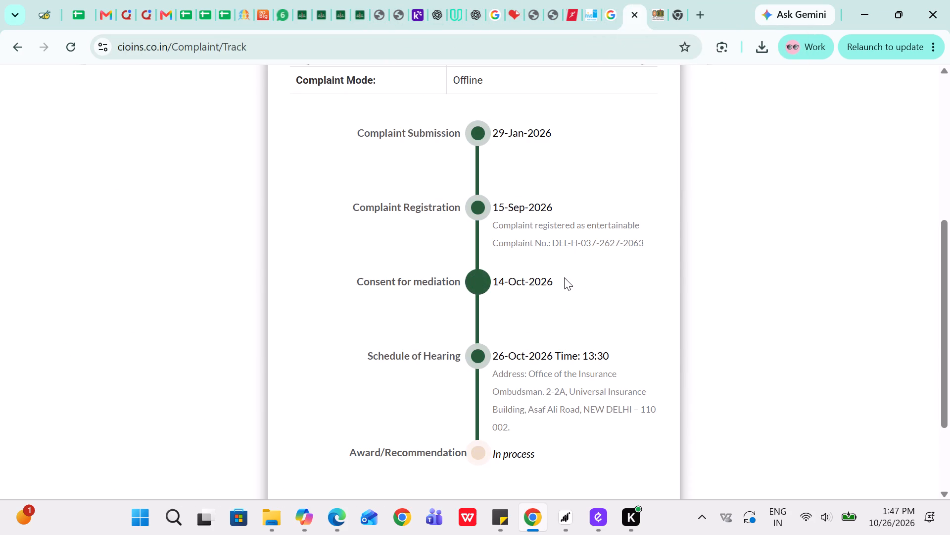
left_click_drag(564, 277, 466, 279)
left_click(646, 276)
left_click_drag(574, 287, 493, 286)
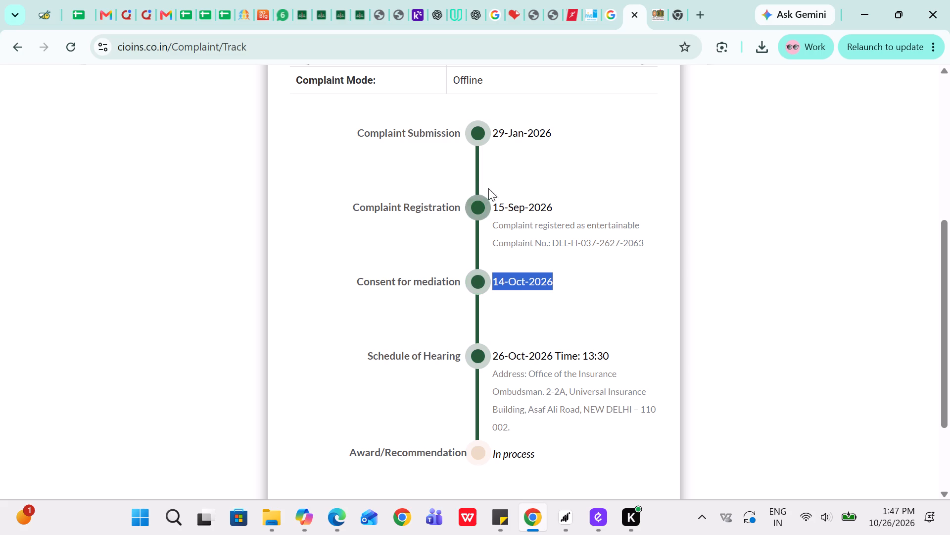
left_click_drag(646, 248, 566, 246)
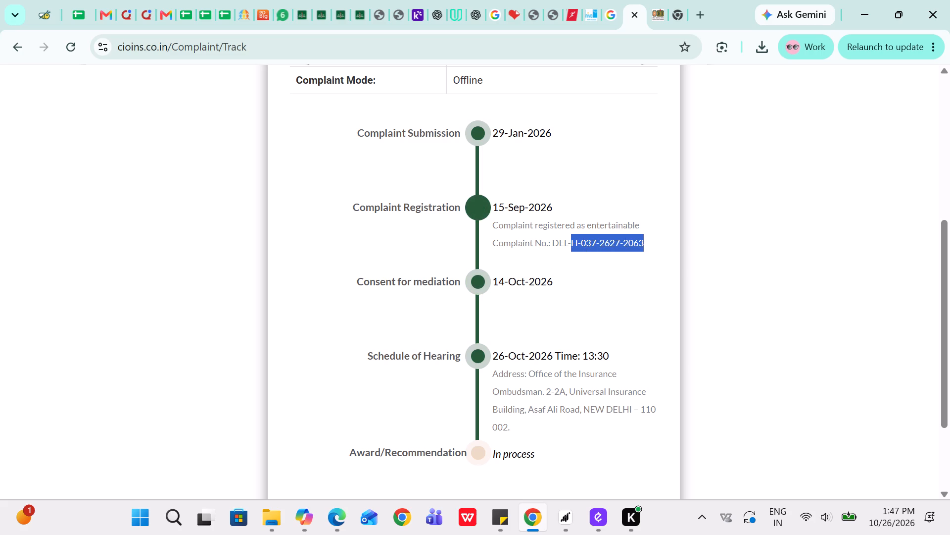
left_click_drag(566, 246, 552, 246)
key("ctrl+c")
key("ctrl+c")
key("ctrl+c")
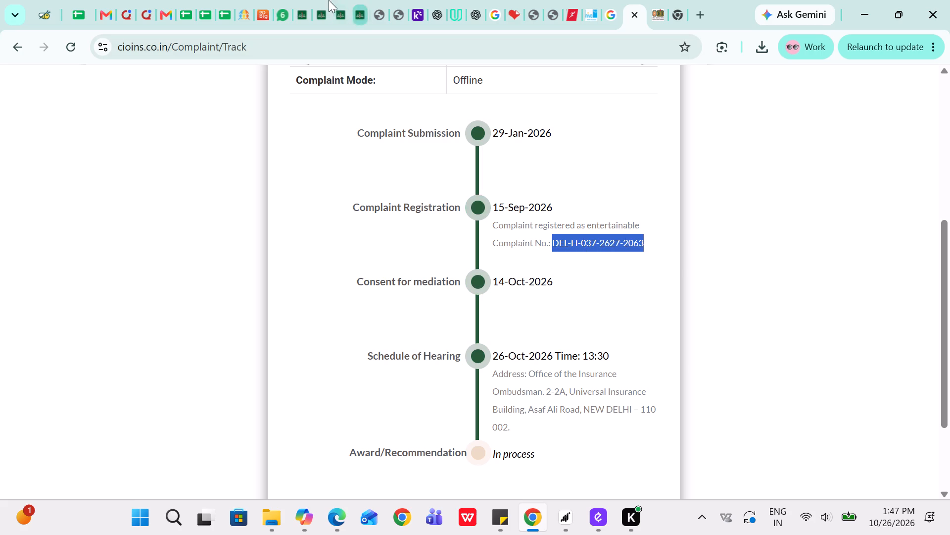
key("ctrl+c")
key("ctrl+c")
left_click(237, 0)
left_click(722, 356)
key("ctrl+v")
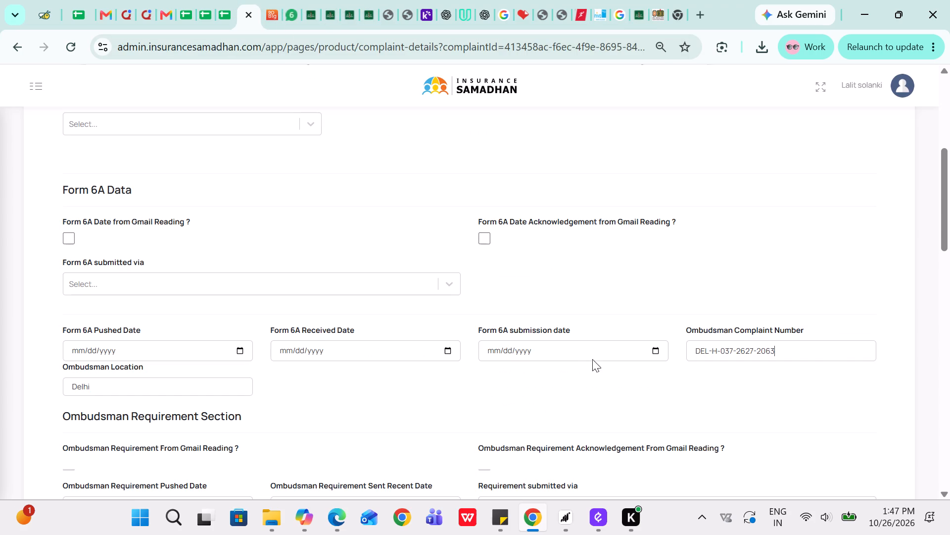
Set the Form 6A Received Date in the Ombudsman section to 09/15/2026.
left_click(451, 349)
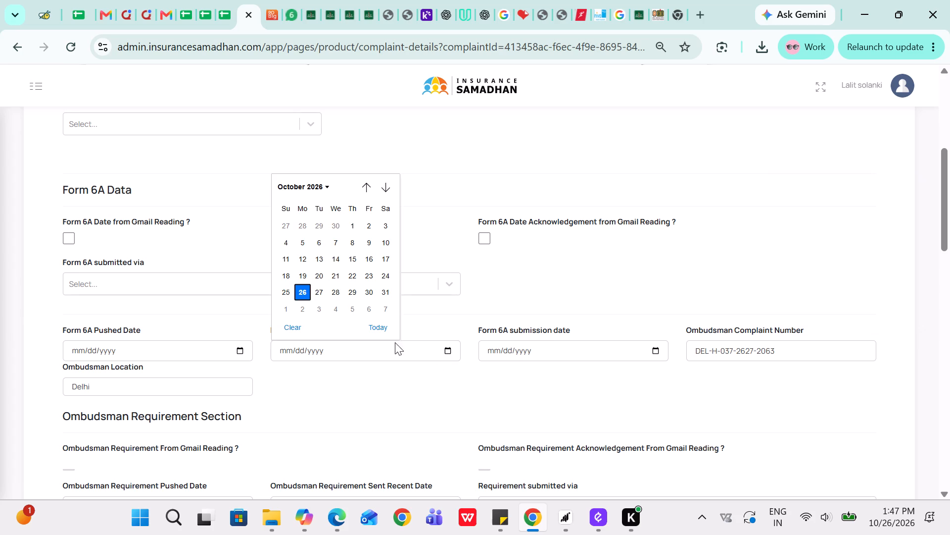
left_click(383, 328)
left_click(660, 350)
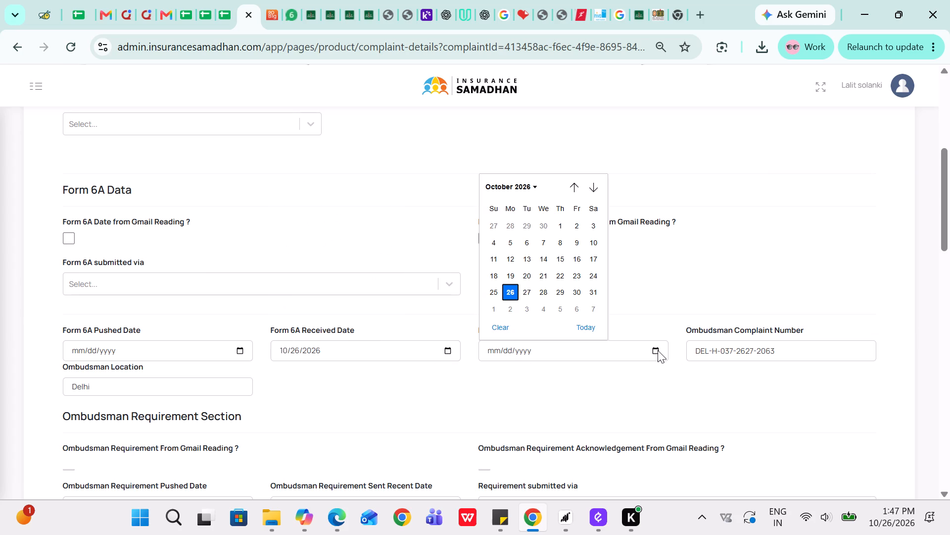
left_click(445, 352)
left_click(366, 187)
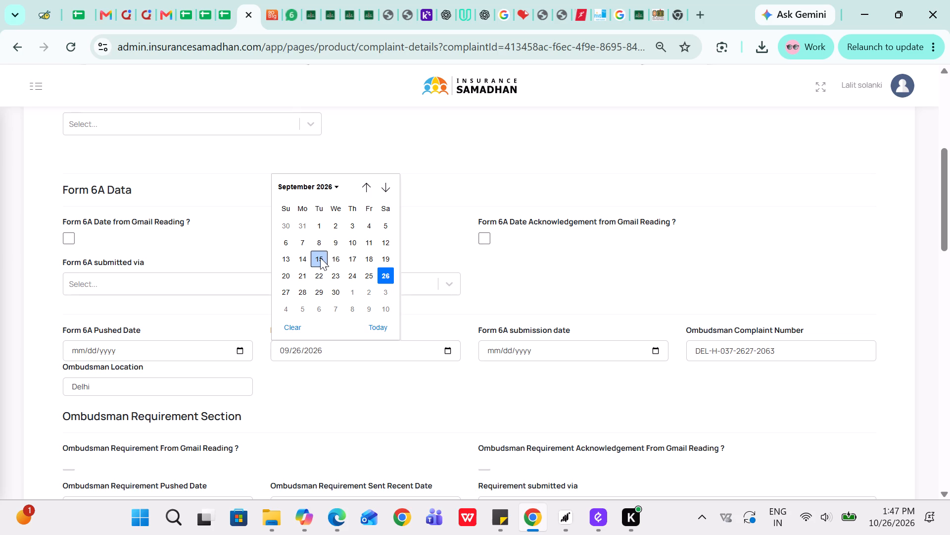
left_click(320, 258)
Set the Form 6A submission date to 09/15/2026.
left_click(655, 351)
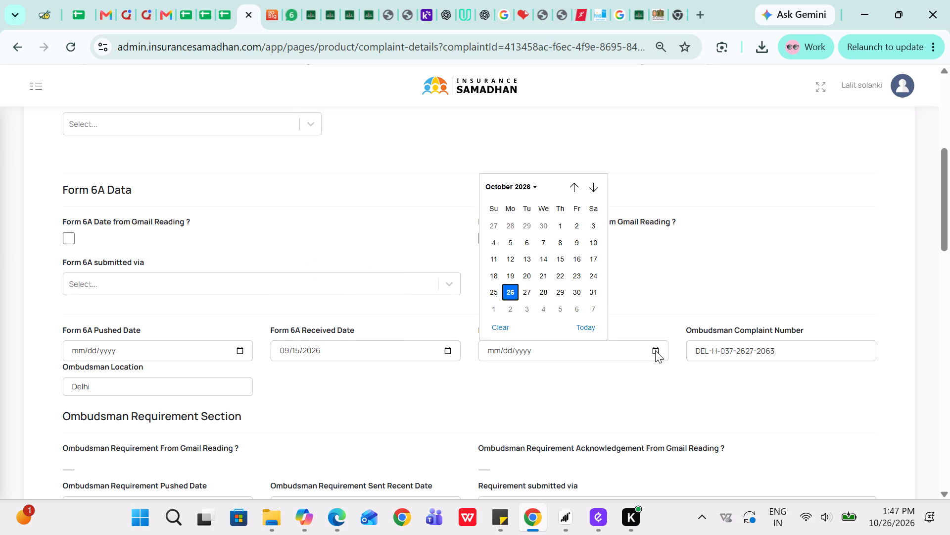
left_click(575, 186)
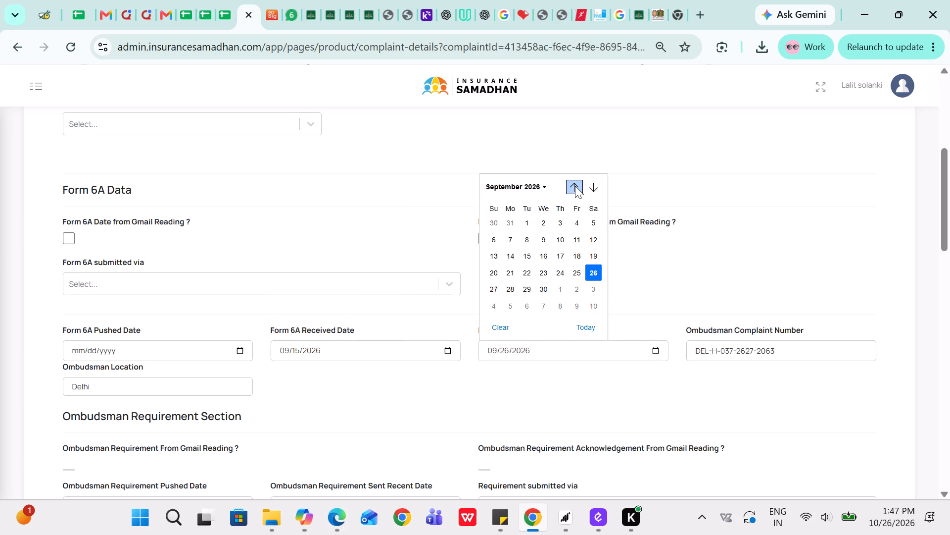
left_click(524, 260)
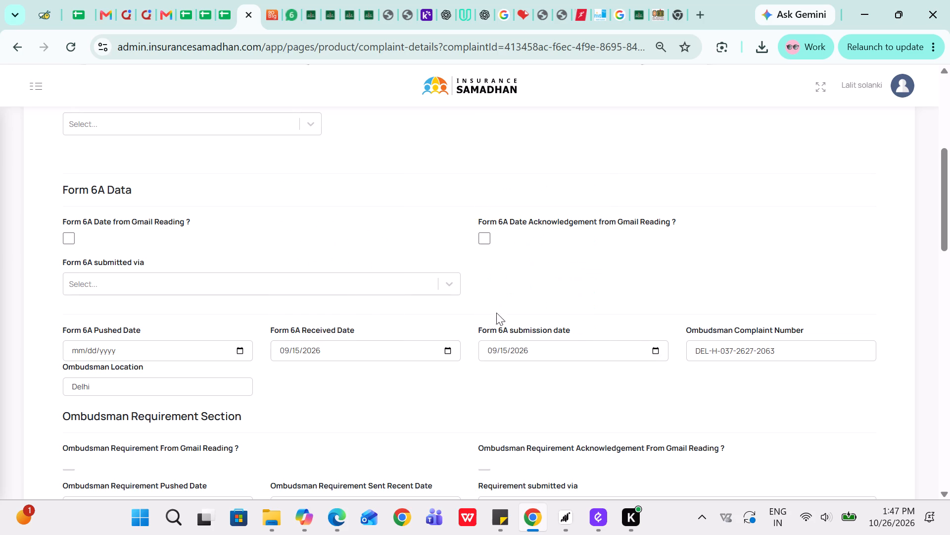
Set Form 6A submitted via to Self-submit with a Form 6A Self-submit Date of 10/26/2026.
left_click(411, 287)
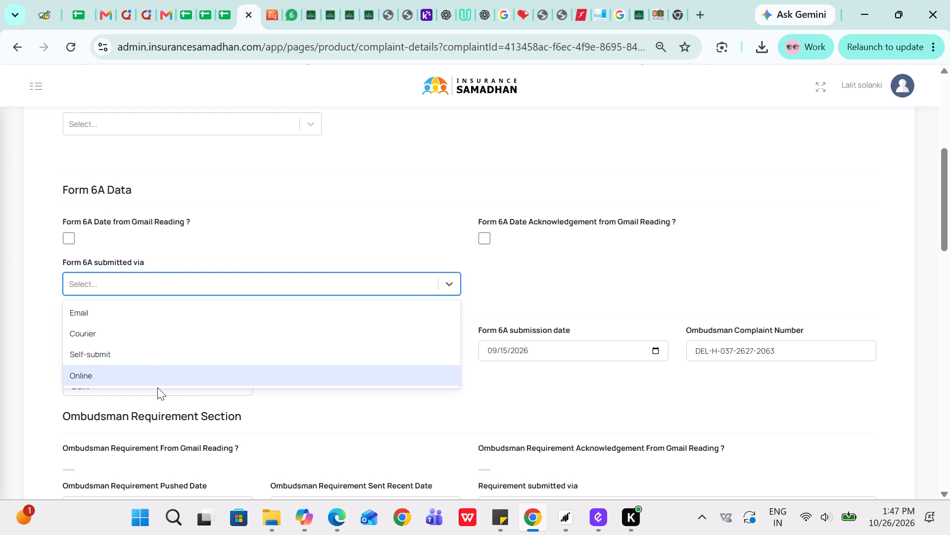
left_click(160, 355)
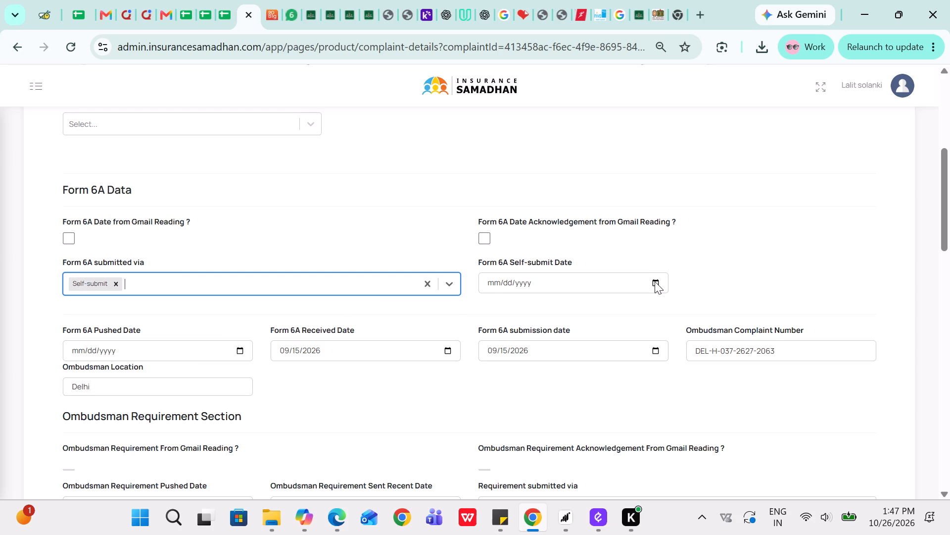
left_click(655, 281)
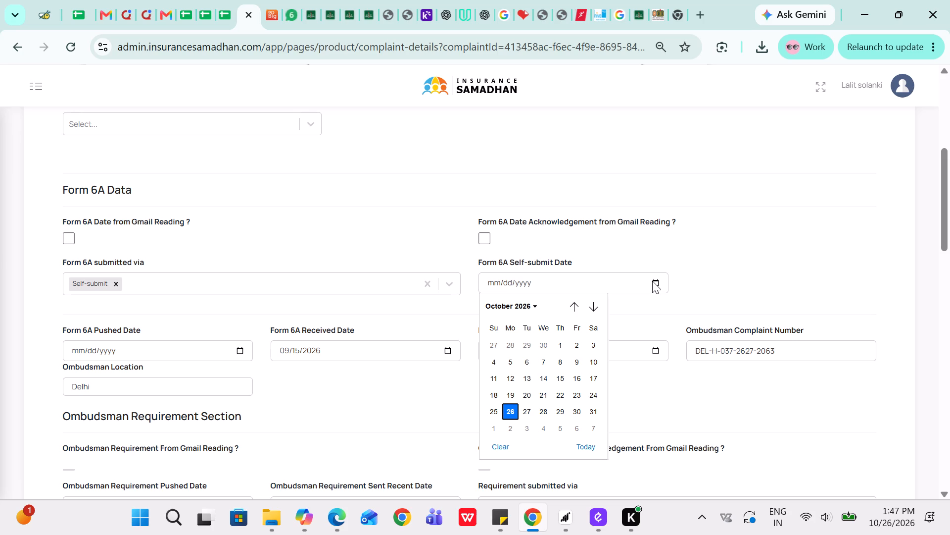
left_click(508, 415)
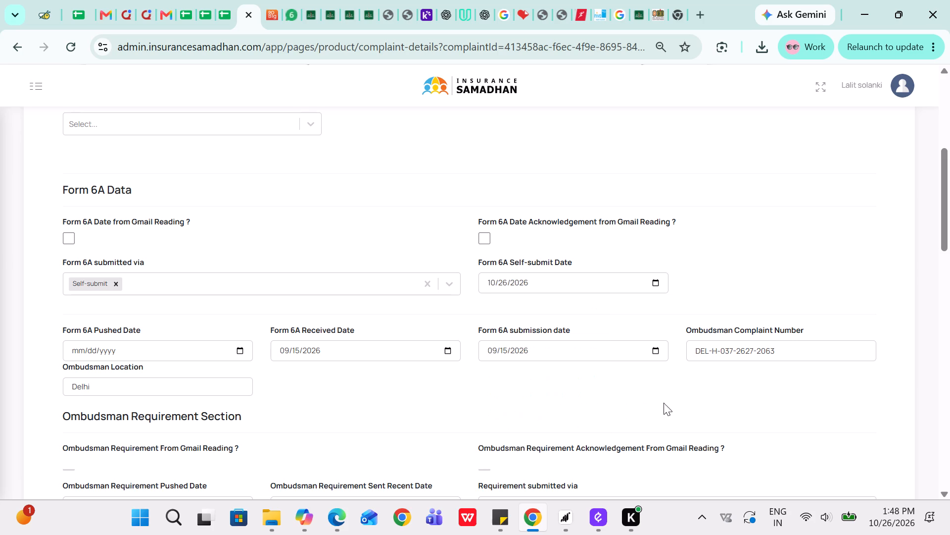
left_click(670, 403)
scroll(706, 378, "up", 4)
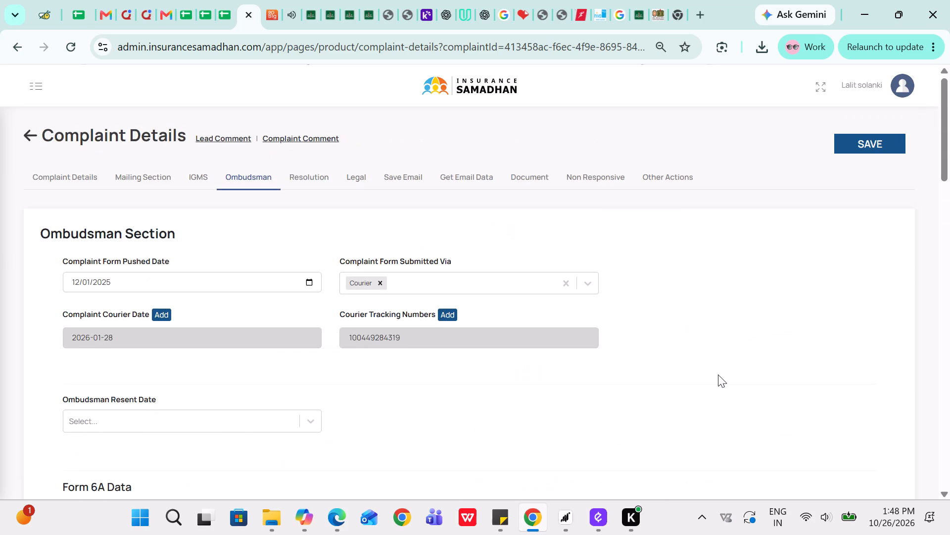
scroll(718, 374, "down", 4)
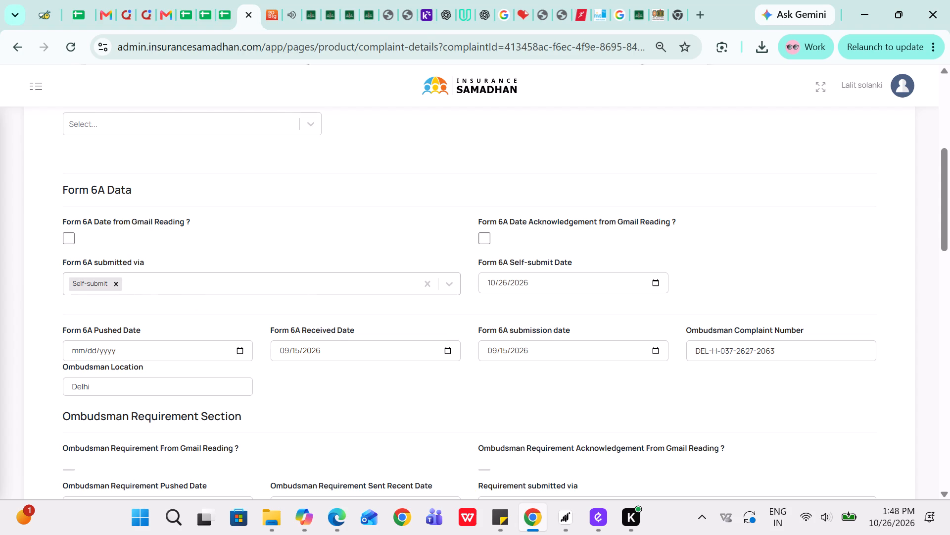
Remove the Self-submit option, clear the Form 6A submission date and save the complaint.
left_click(115, 283)
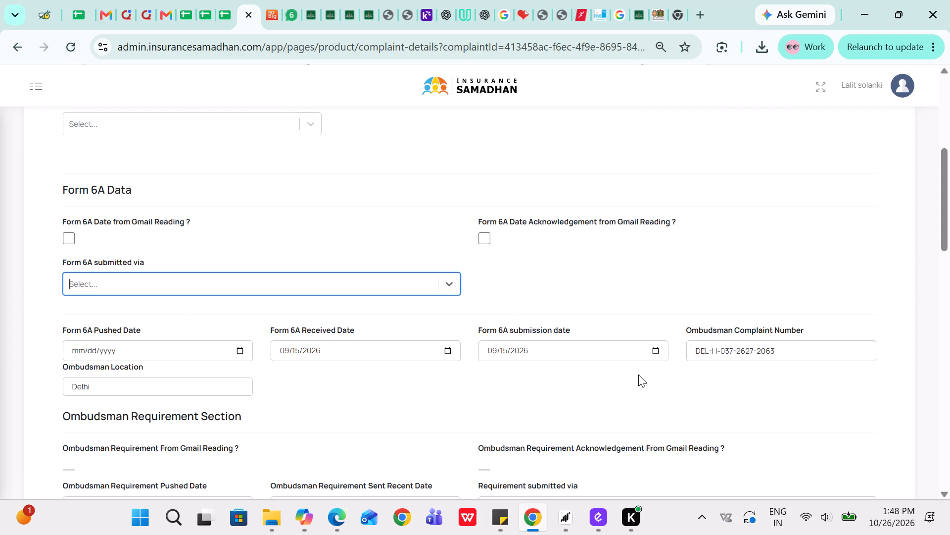
scroll(861, 177, "up", 3)
scroll(701, 348, "down", 4)
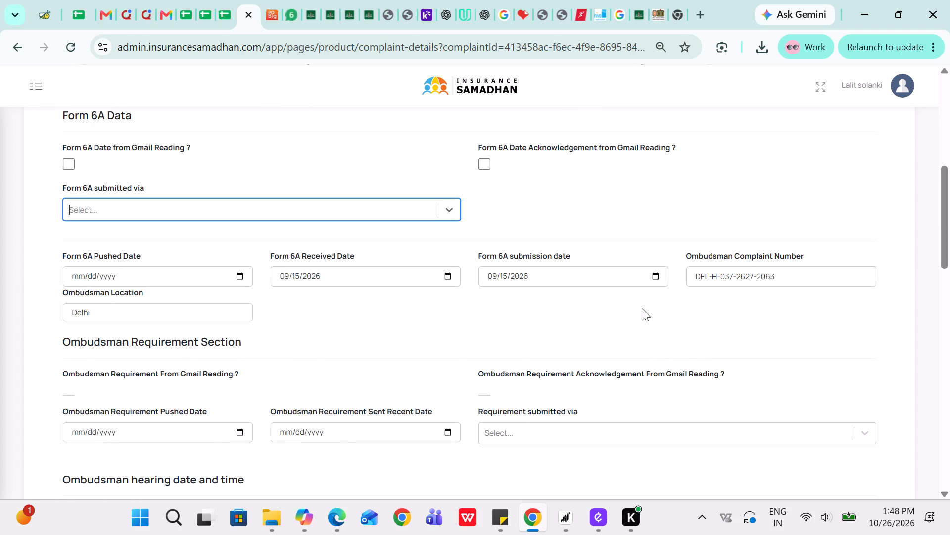
left_click(656, 271)
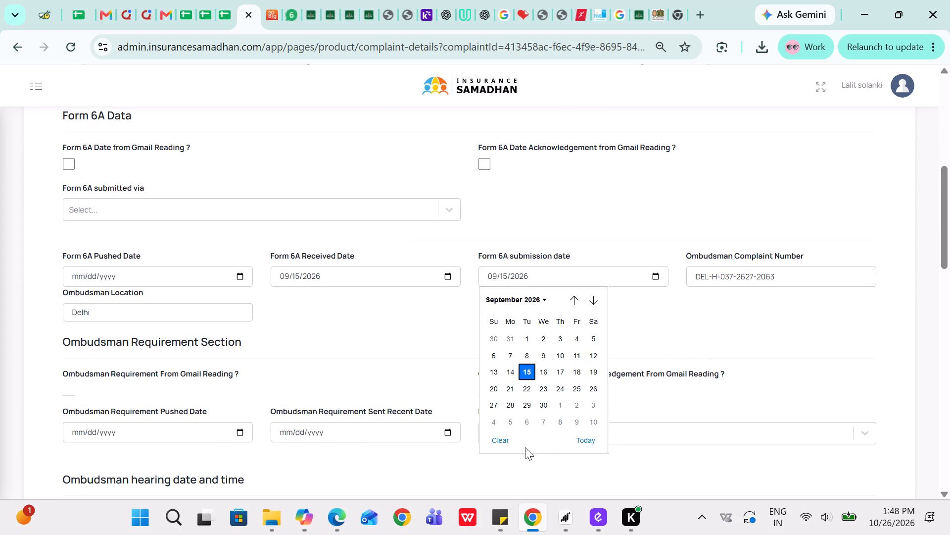
left_click(504, 441)
scroll(784, 306, "up", 6)
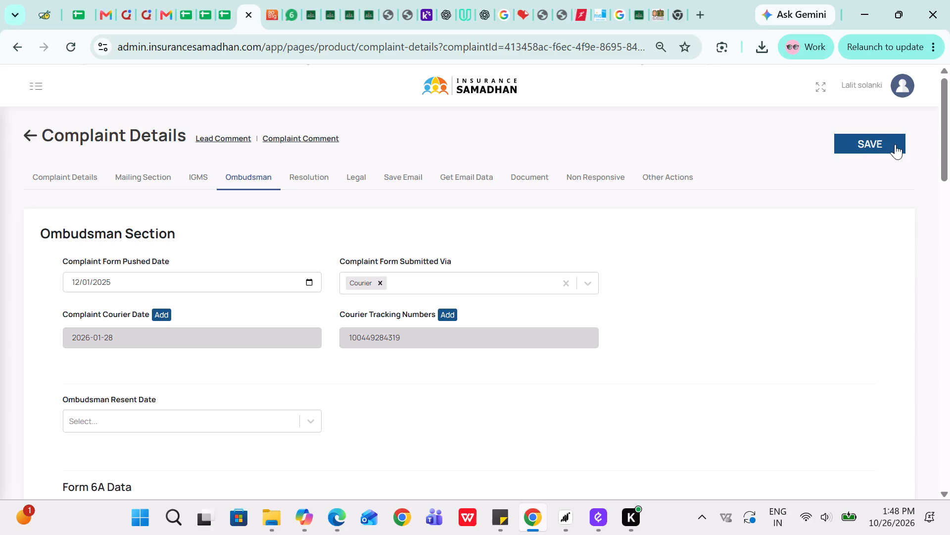
left_click(895, 144)
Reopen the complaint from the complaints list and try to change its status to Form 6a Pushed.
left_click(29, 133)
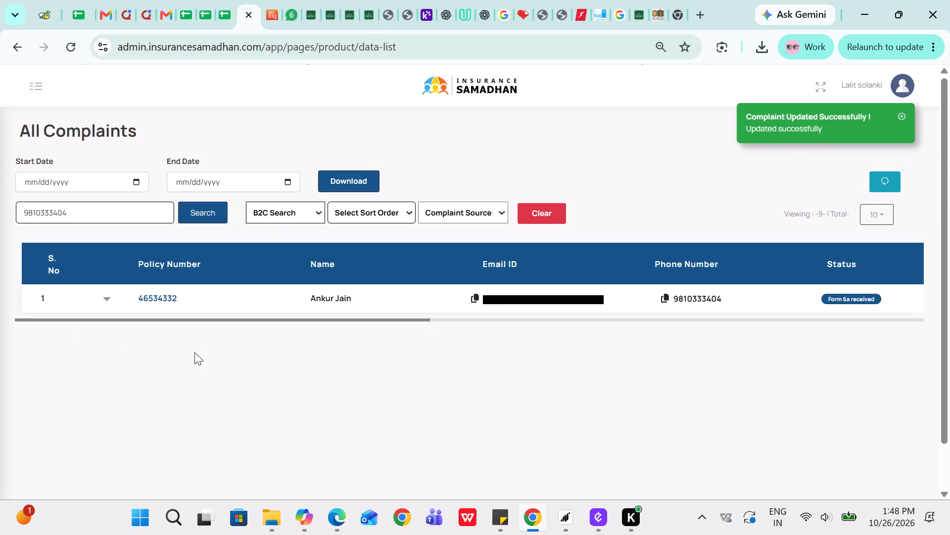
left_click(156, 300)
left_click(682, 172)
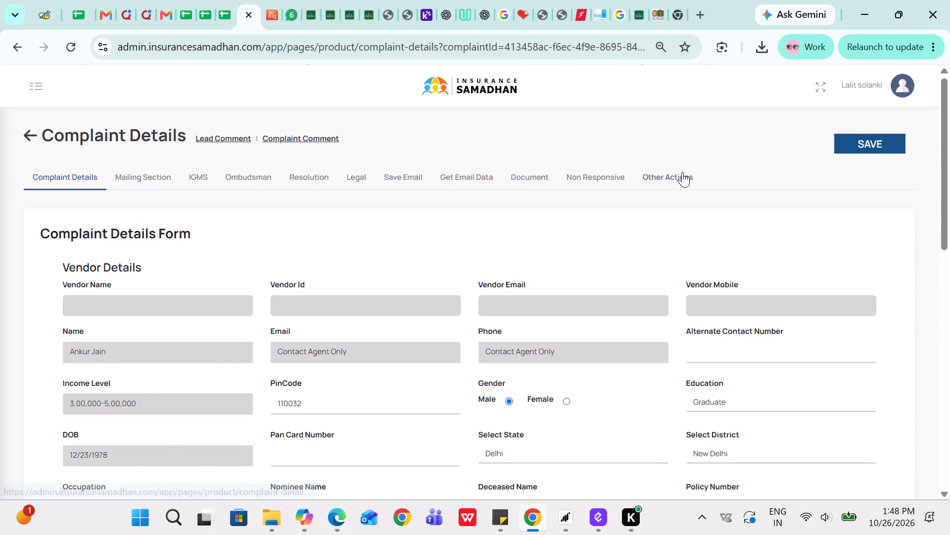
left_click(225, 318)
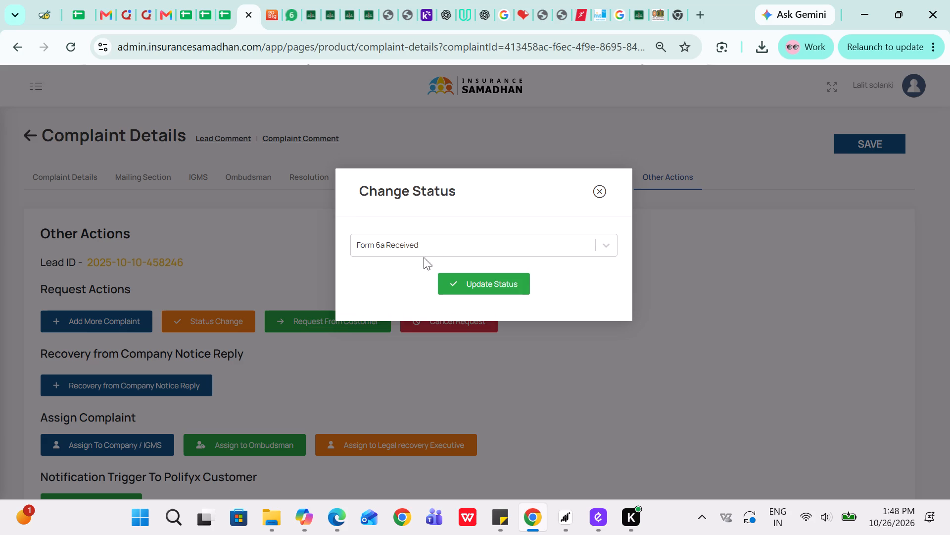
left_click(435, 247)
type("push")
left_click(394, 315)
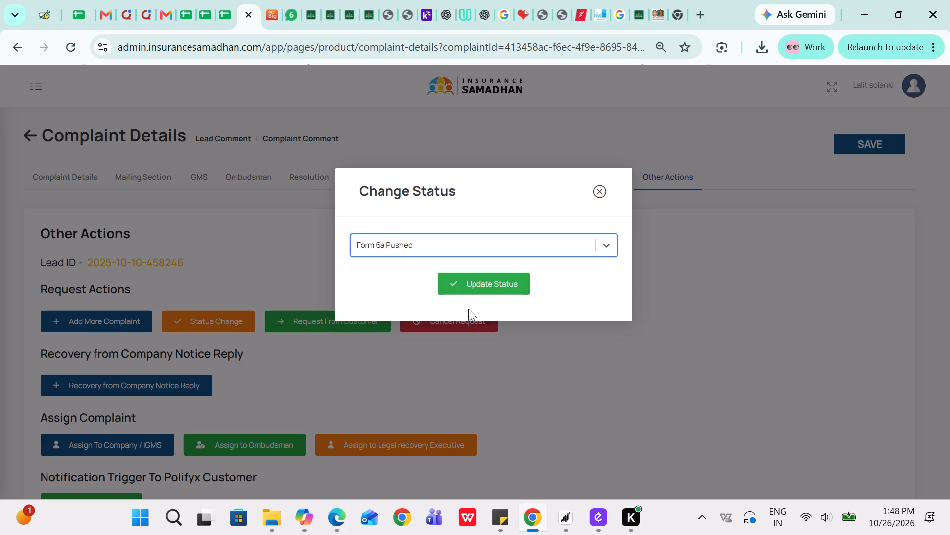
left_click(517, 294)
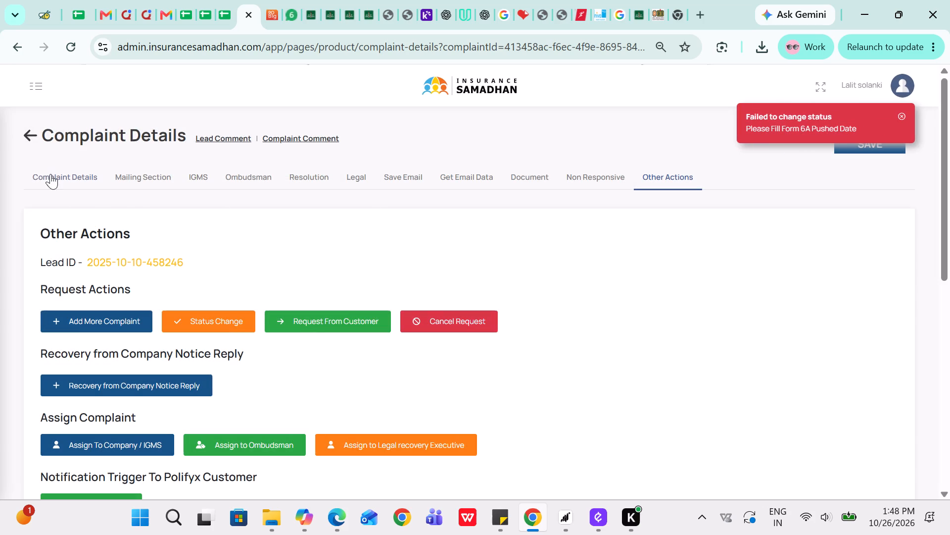
Reopen the complaint's Ombudsman section and set Form 6A submitted via to Self-submit.
left_click(30, 141)
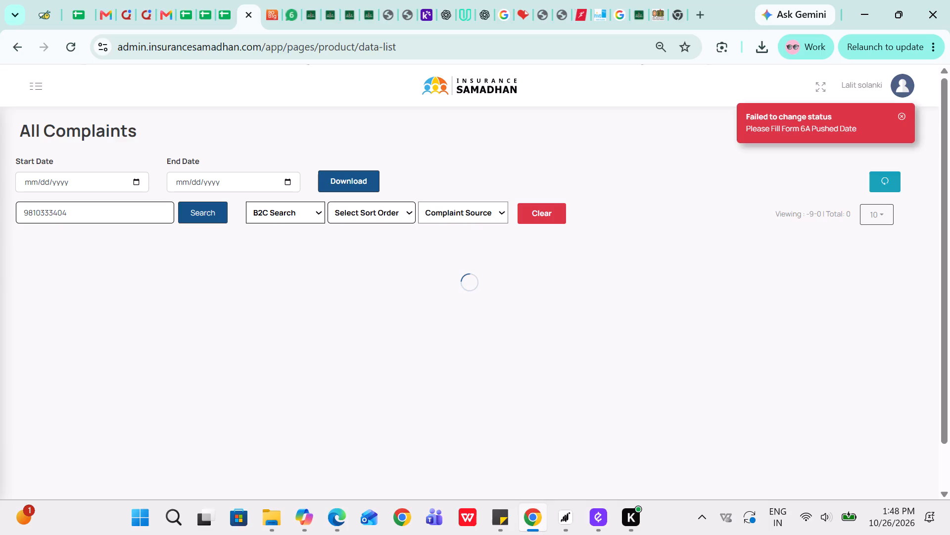
left_click(166, 305)
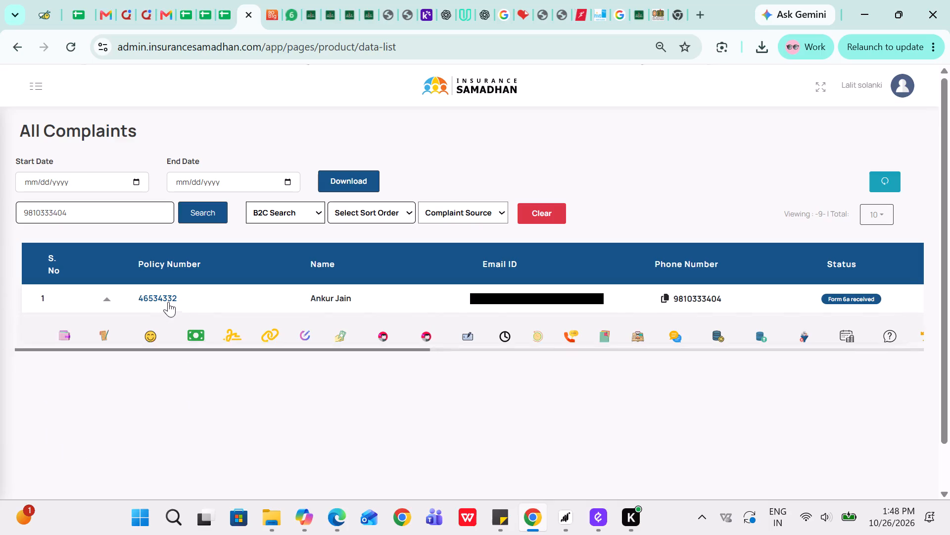
left_click(167, 303)
scroll(391, 306, "down", 4)
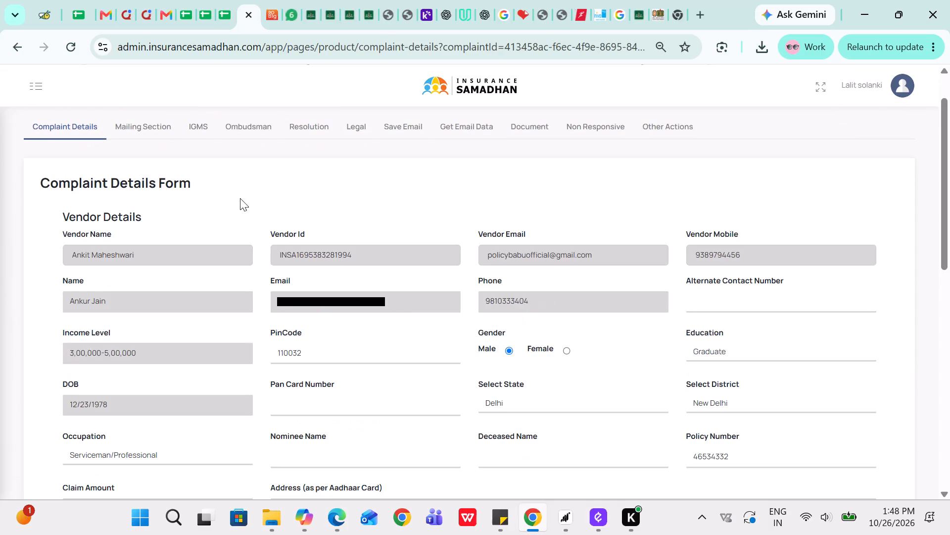
left_click(253, 134)
scroll(345, 157, "down", 3)
left_click(333, 311)
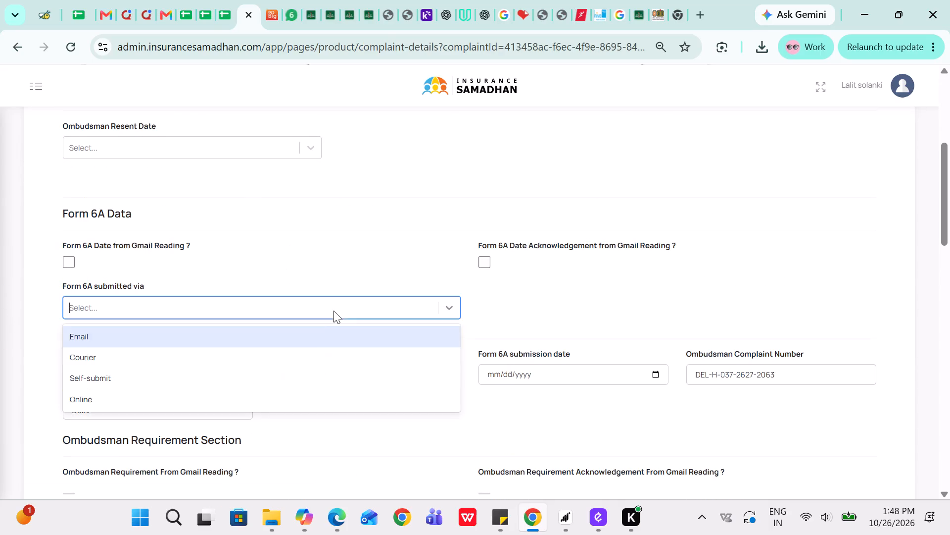
left_click(229, 377)
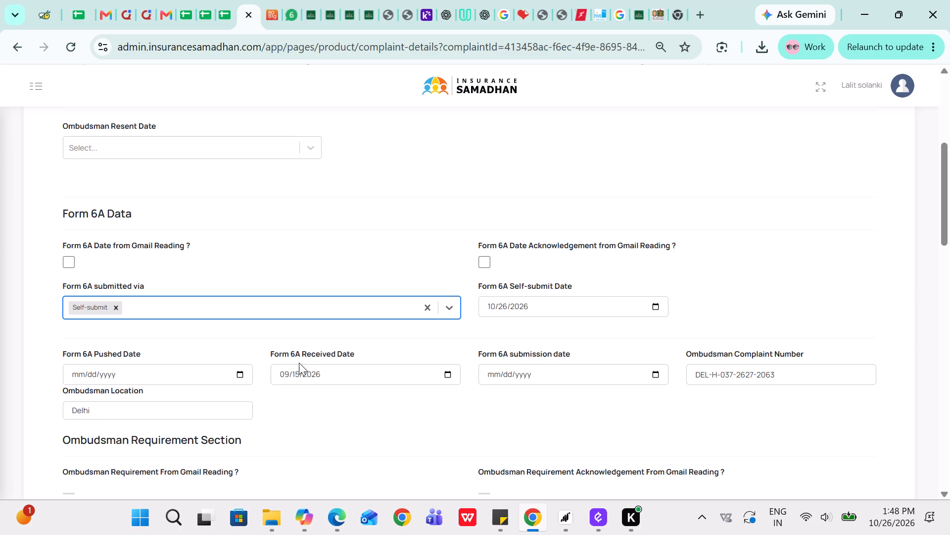
Set the Form 6A submission date to today's date, 10/26/2026, and save the complaint.
left_click(652, 372)
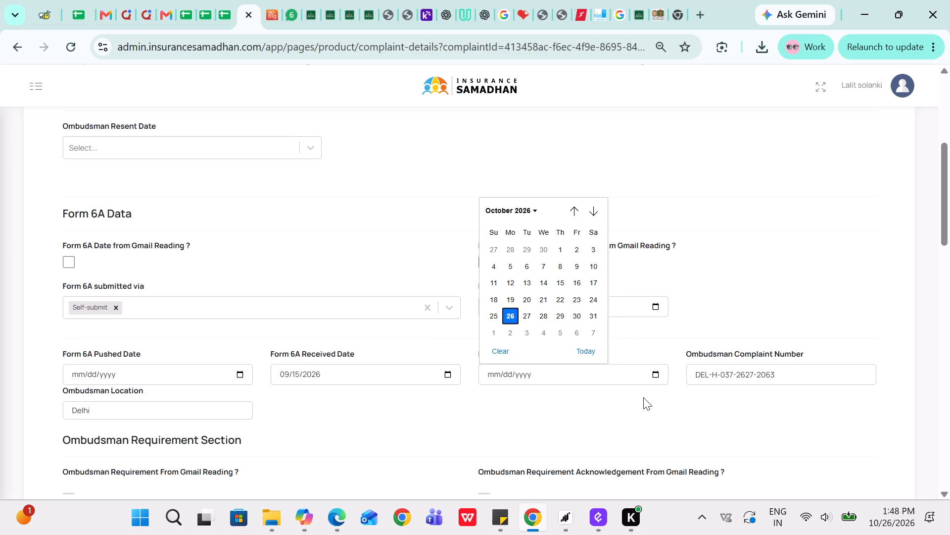
left_click(593, 346)
scroll(702, 337, "up", 5)
left_click(876, 132)
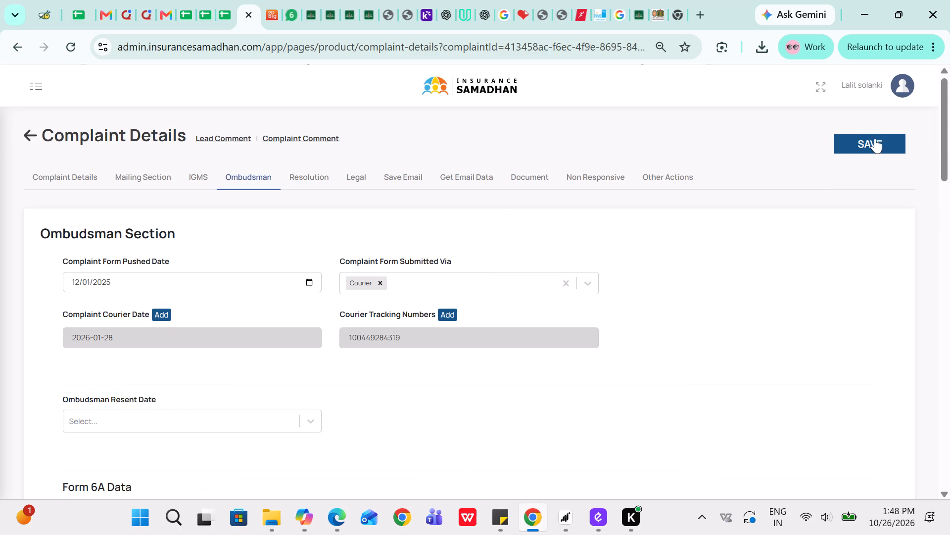
Save the complaint's Form 6A changes and return to the complaints list.
left_click(875, 138)
scroll(720, 256, "down", 5)
scroll(658, 322, "up", 12)
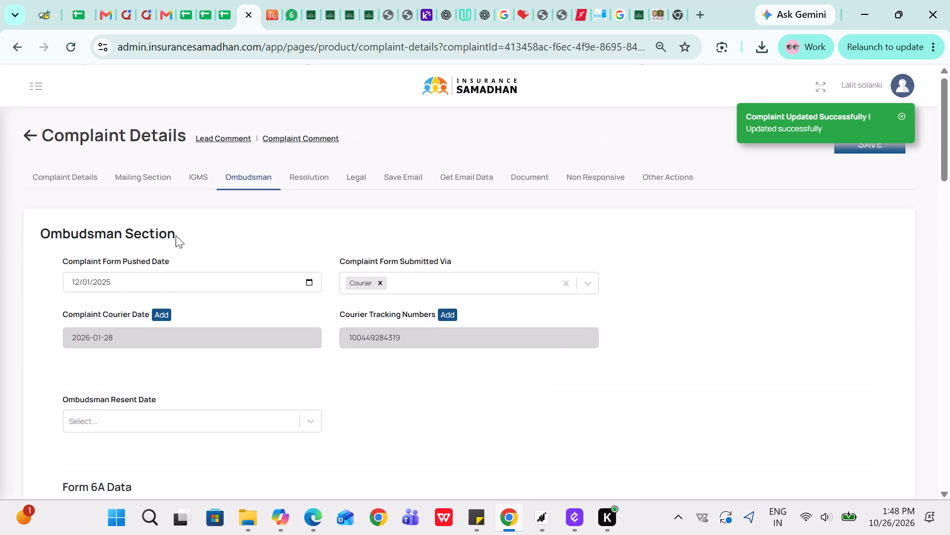
left_click(31, 133)
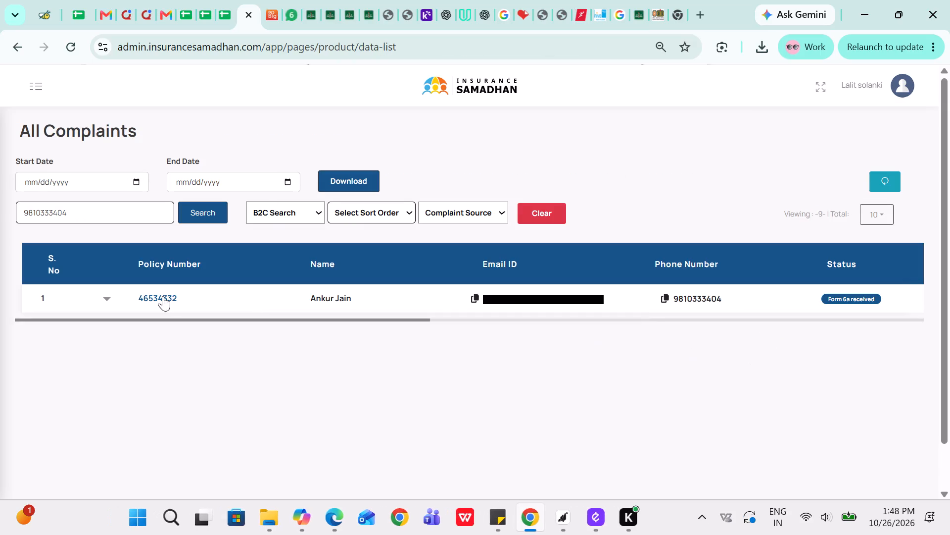
Reopen the complaint's Ombudsman section and set the first hearing date to 10/26/2026 01:30 PM.
left_click(163, 296)
scroll(495, 212, "down", 2)
scroll(252, 174, "up", 5)
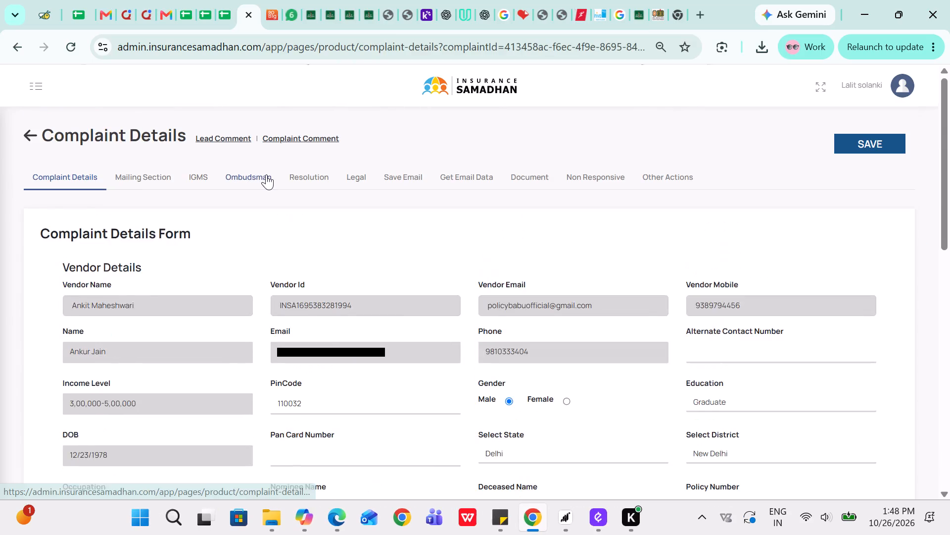
left_click(266, 174)
scroll(477, 214, "down", 4)
scroll(590, 243, "down", 1)
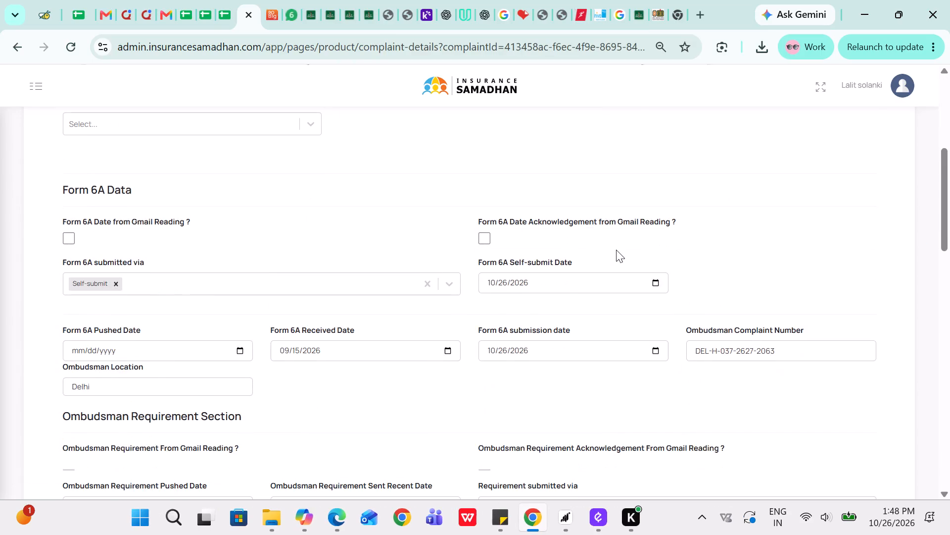
scroll(617, 251, "down", 7)
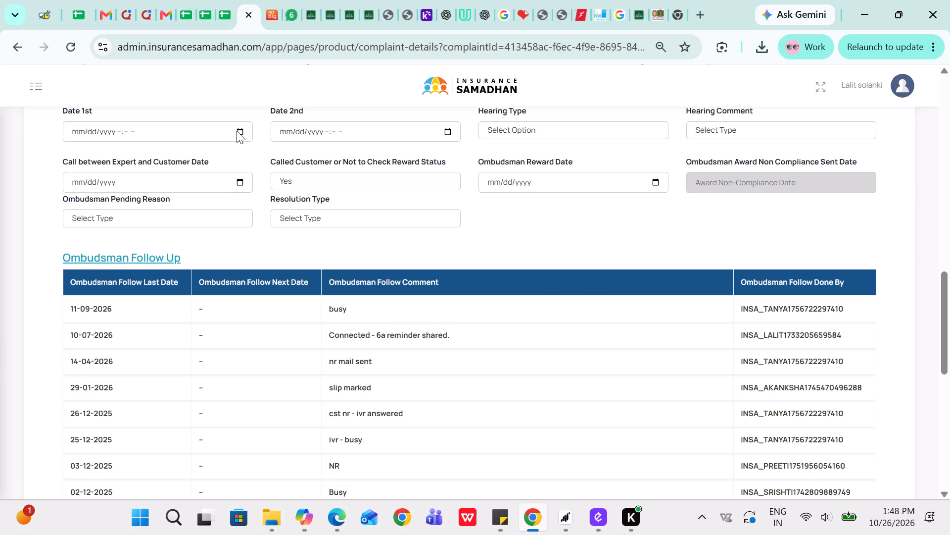
left_click(237, 131)
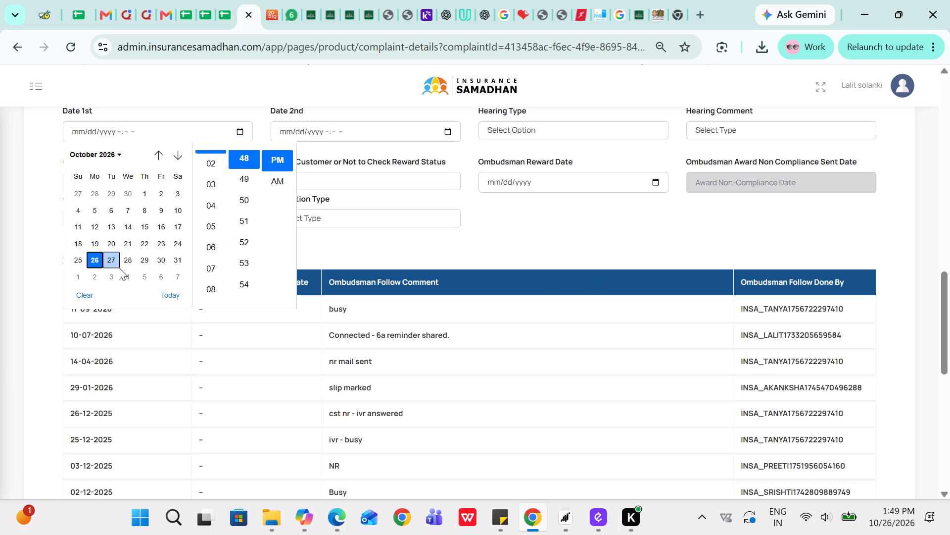
left_click(93, 261)
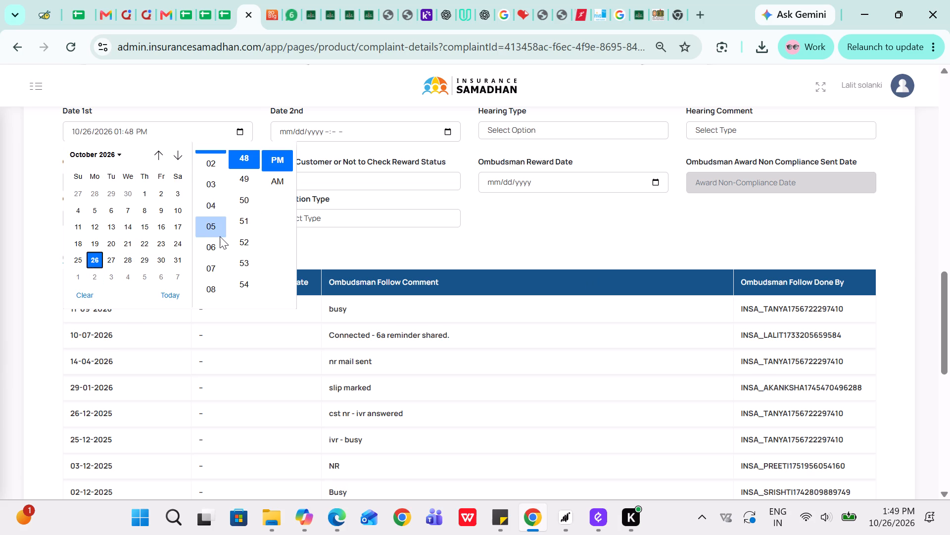
scroll(220, 236, "up", 1)
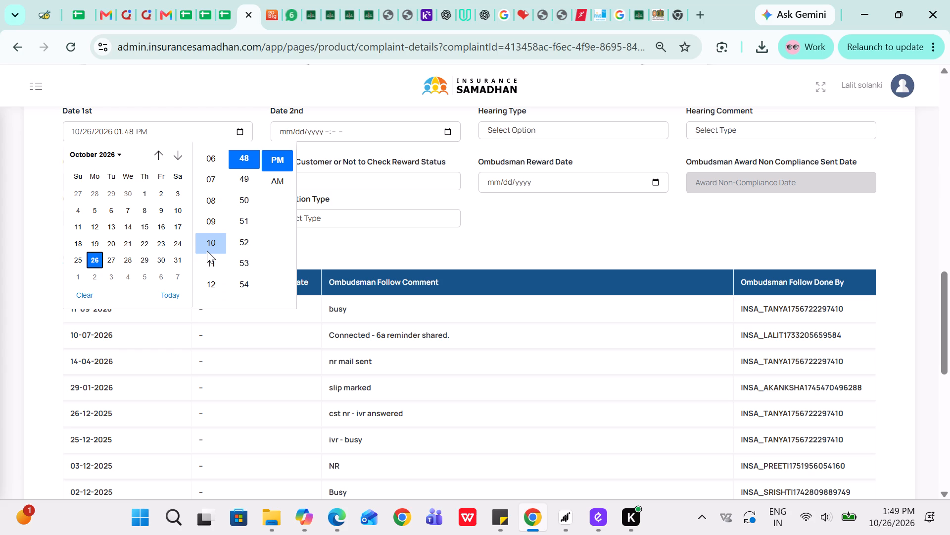
scroll(207, 251, "up", 1)
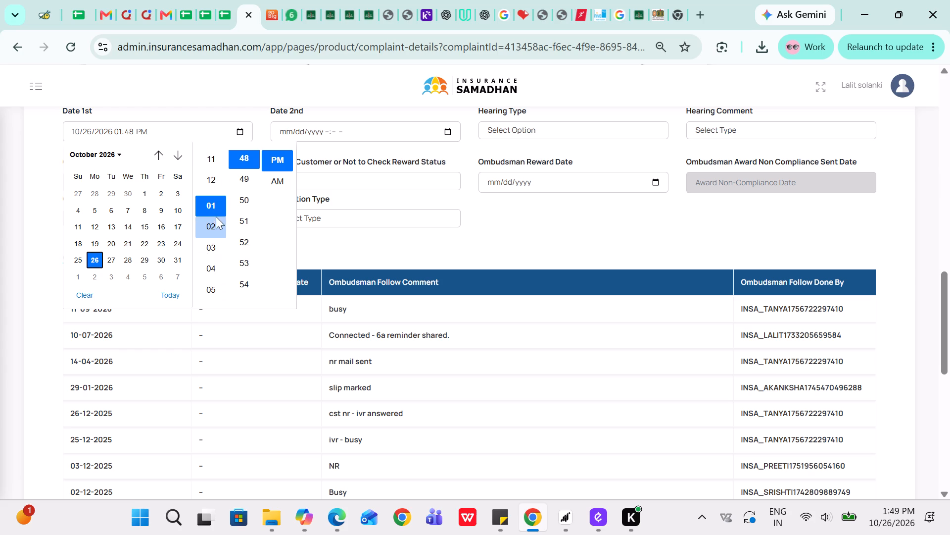
left_click(214, 210)
scroll(240, 196, "up", 1)
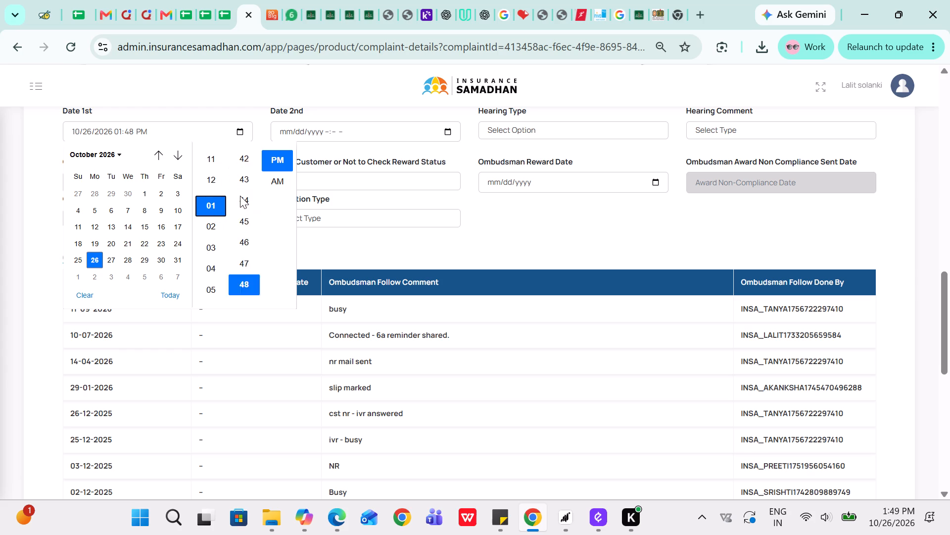
scroll(245, 215, "up", 1)
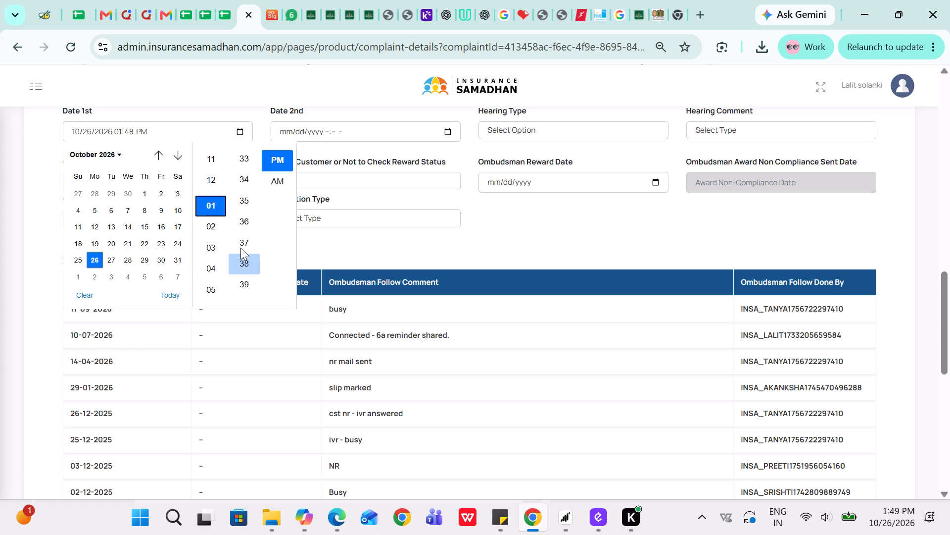
scroll(241, 215, "up", 1)
left_click(247, 240)
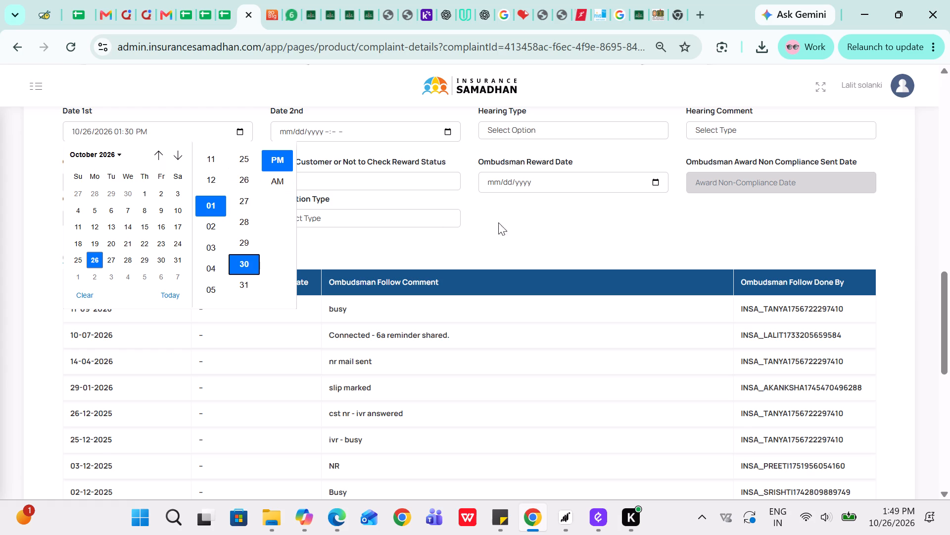
left_click(529, 233)
Set the hearing type to Offline, save the complaint and return to the complaints list.
scroll(595, 182, "up", 1)
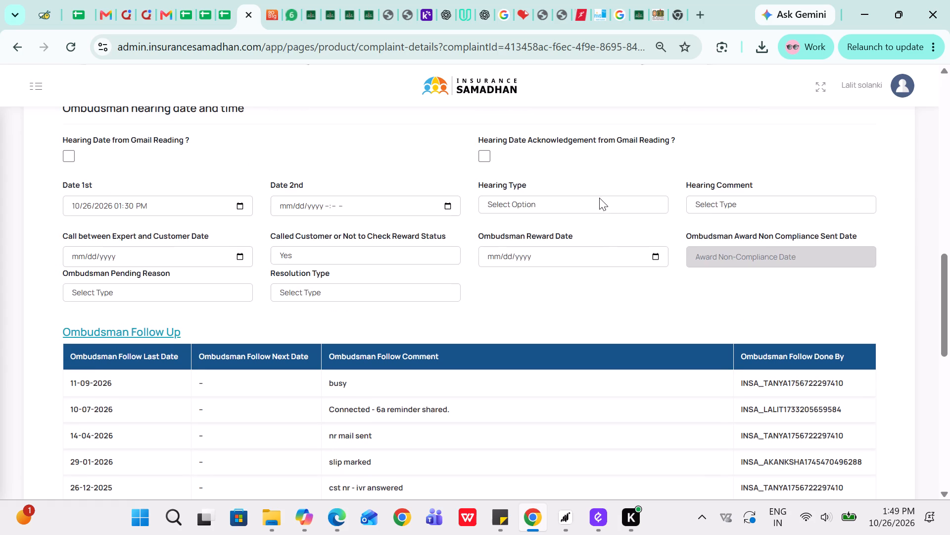
left_click(599, 204)
left_click(579, 259)
left_click(731, 304)
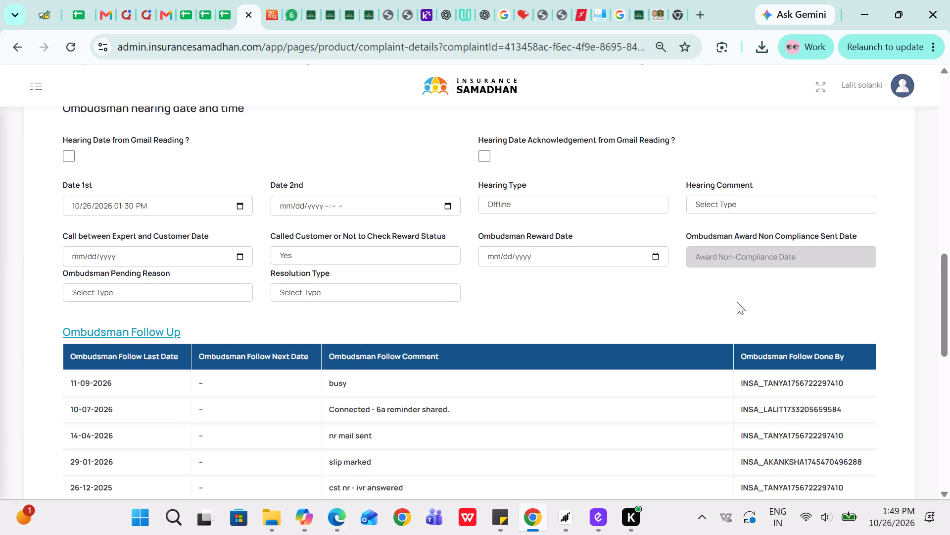
scroll(799, 308, "up", 11)
left_click(866, 136)
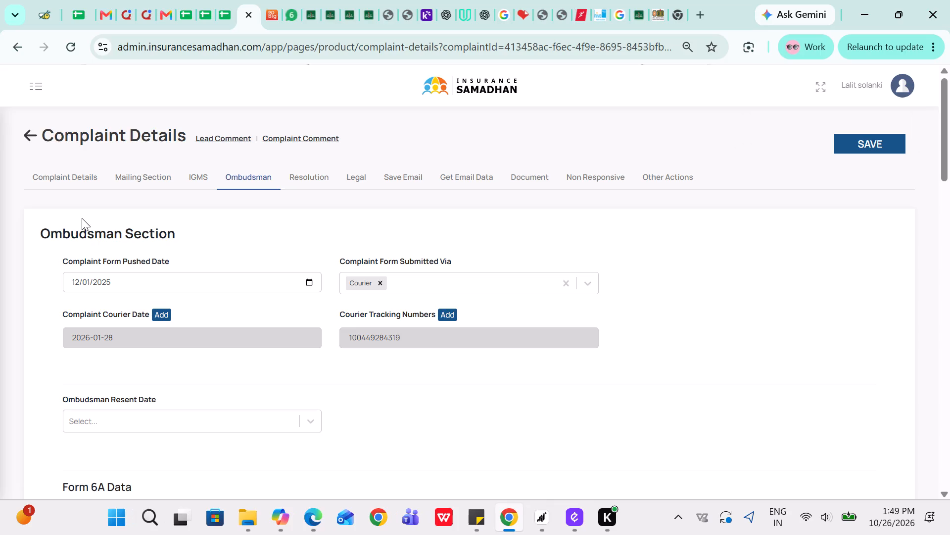
left_click(35, 132)
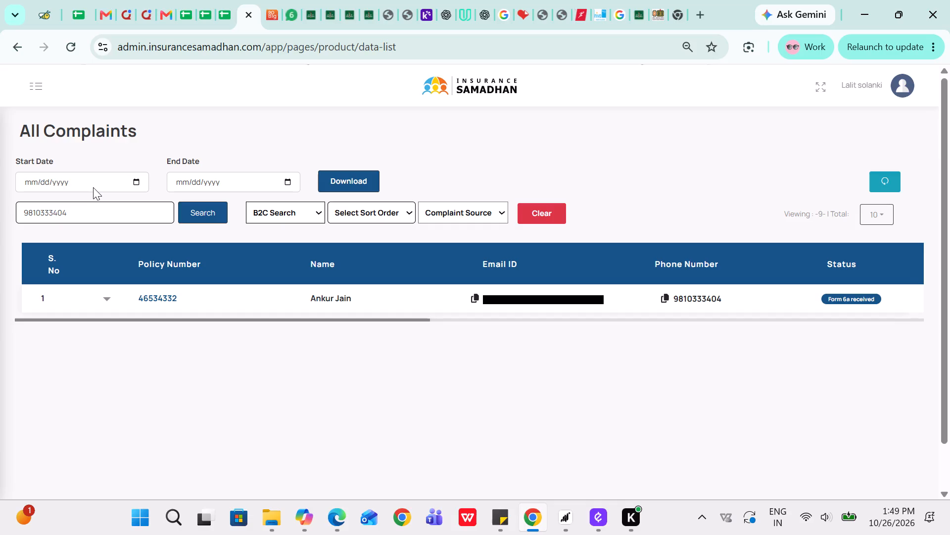
Examine the complaint's communication log for the previous follow-up comments and their dates.
left_click(652, 390)
left_click(645, 290)
left_click(681, 330)
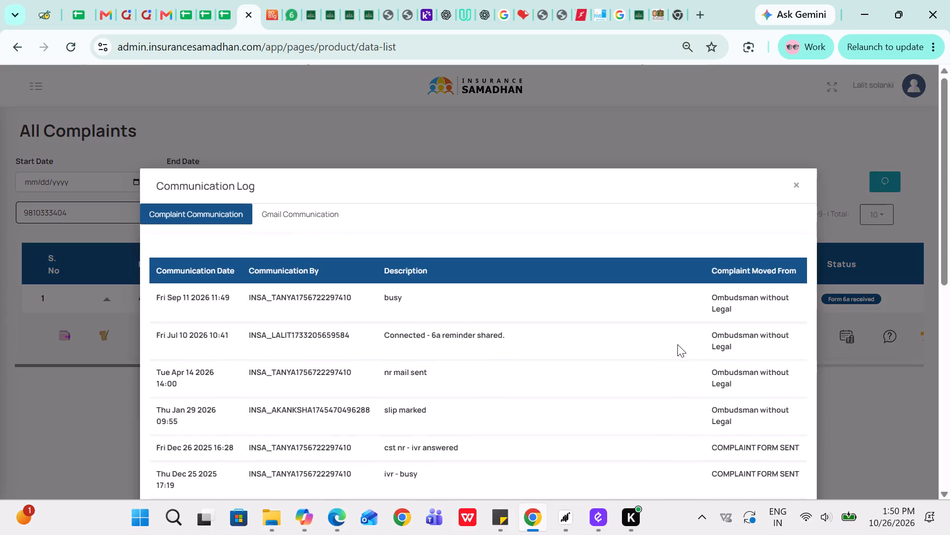
left_click(328, 155)
left_click(112, 293)
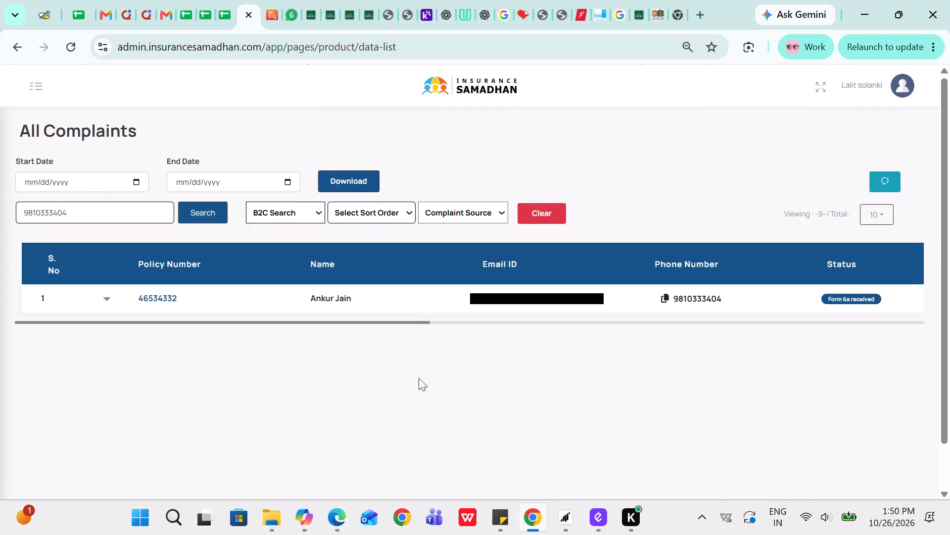
left_click(517, 406)
left_click(638, 304)
left_click(679, 336)
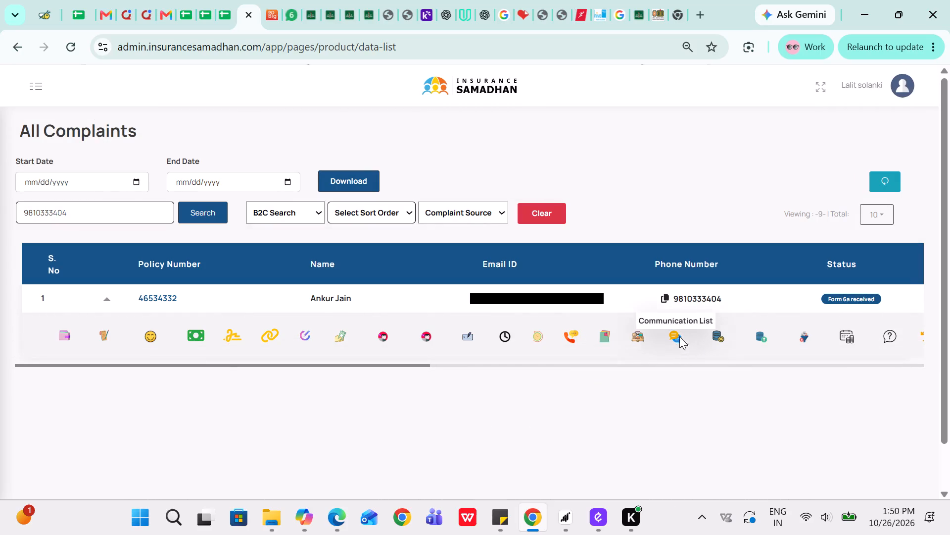
left_click_drag(527, 332, 435, 344)
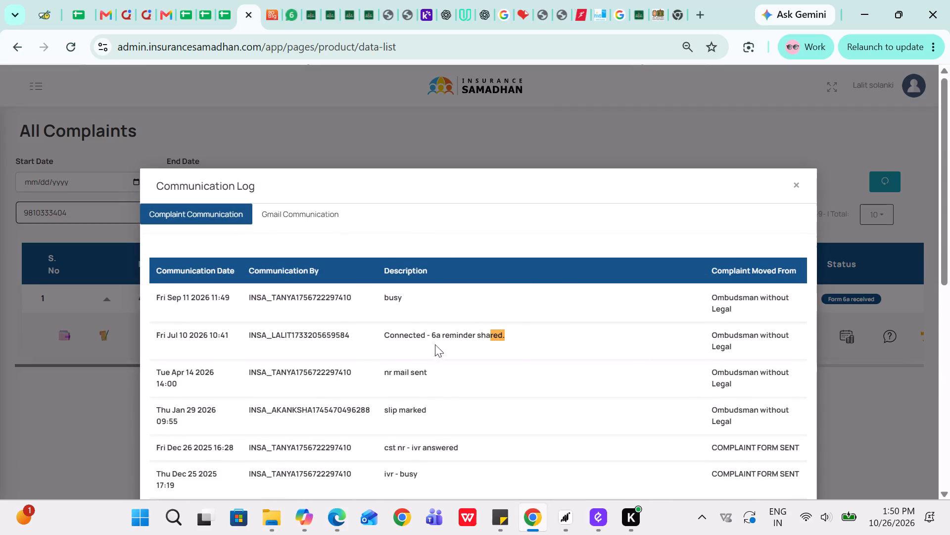
left_click_drag(435, 344, 371, 350)
left_click(448, 358)
left_click_drag(454, 378, 372, 380)
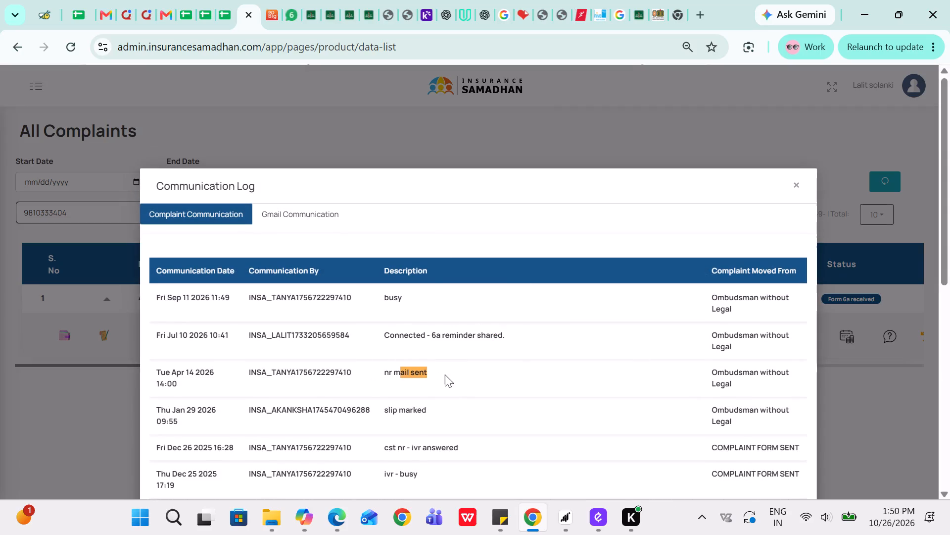
left_click(445, 374)
left_click(360, 143)
left_click(109, 304)
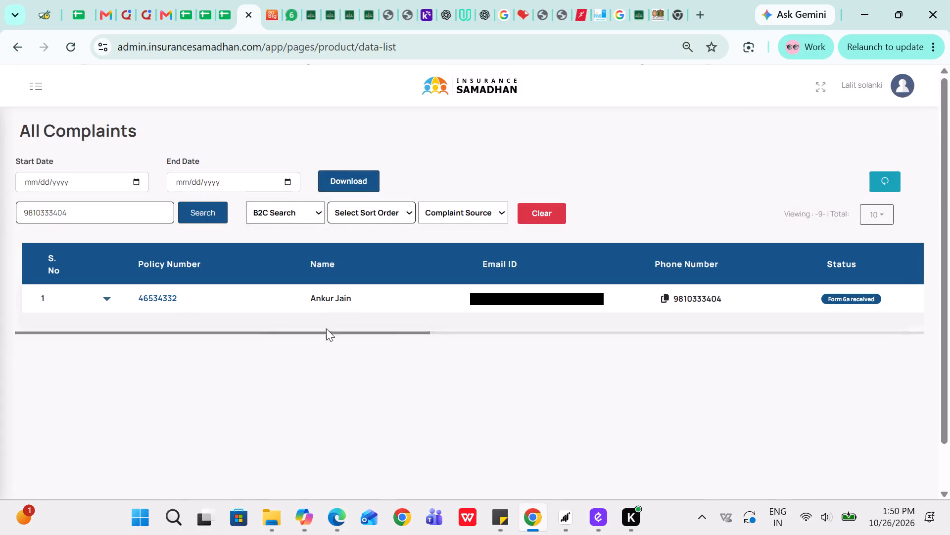
left_click(644, 296)
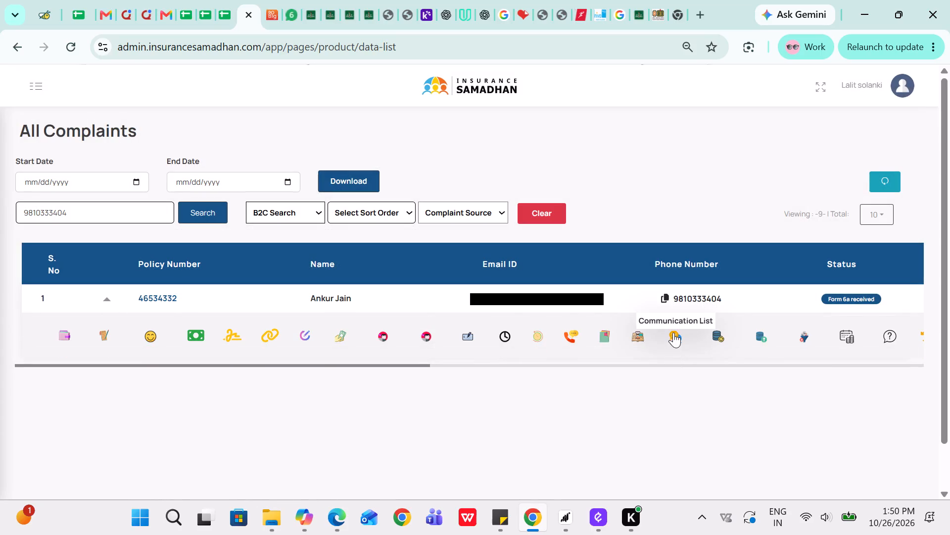
left_click(673, 331)
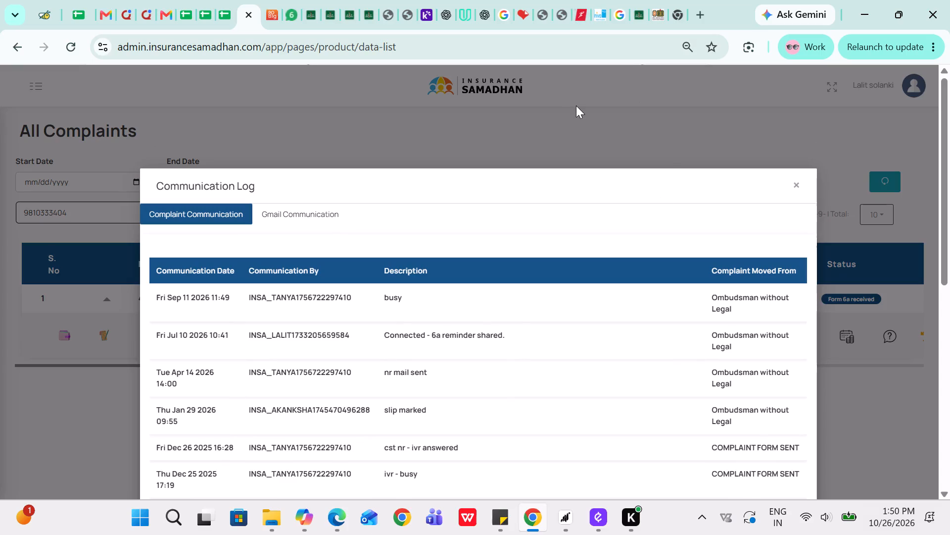
left_click(462, 151)
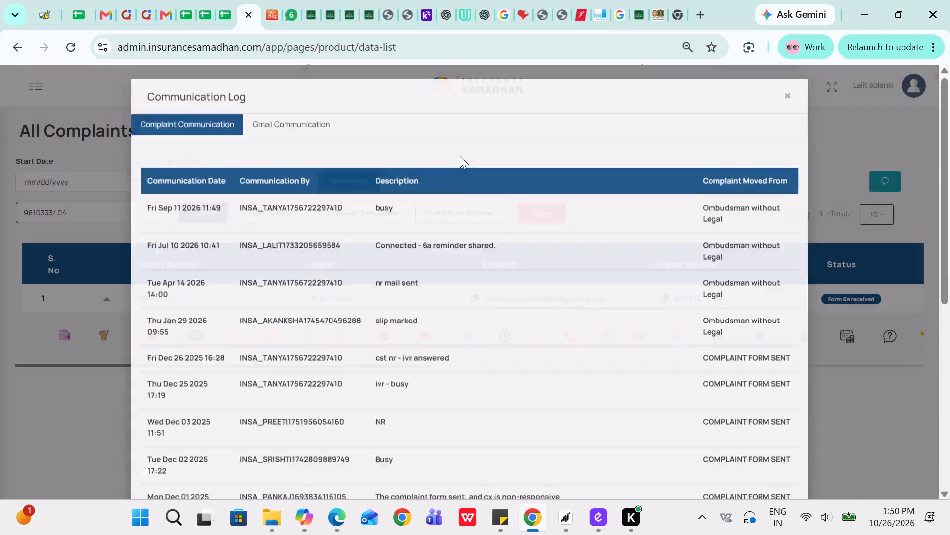
left_click(107, 297)
left_click(497, 398)
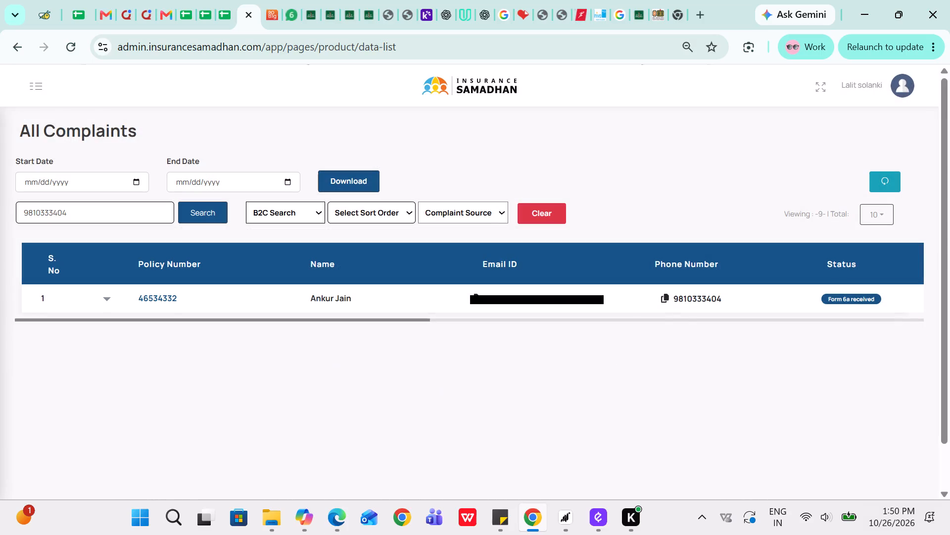
left_click(645, 295)
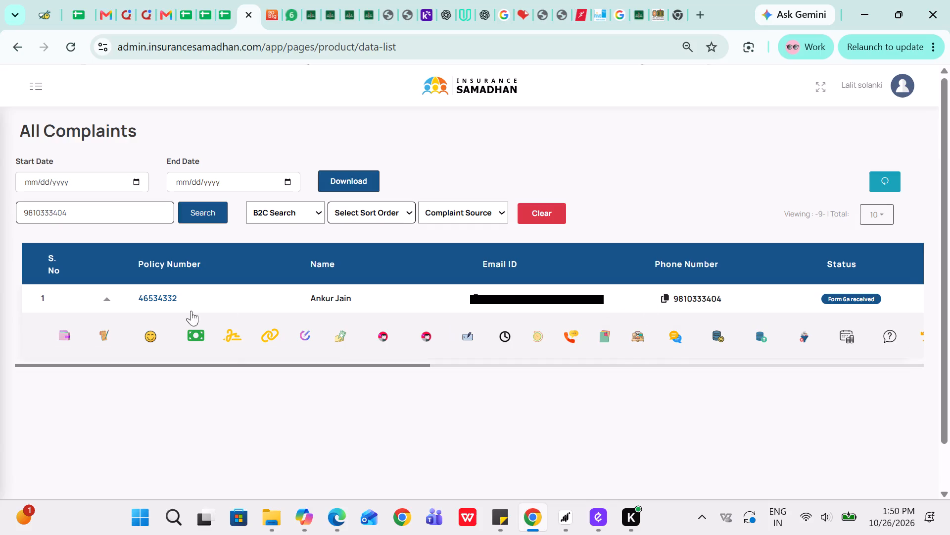
left_click(101, 295)
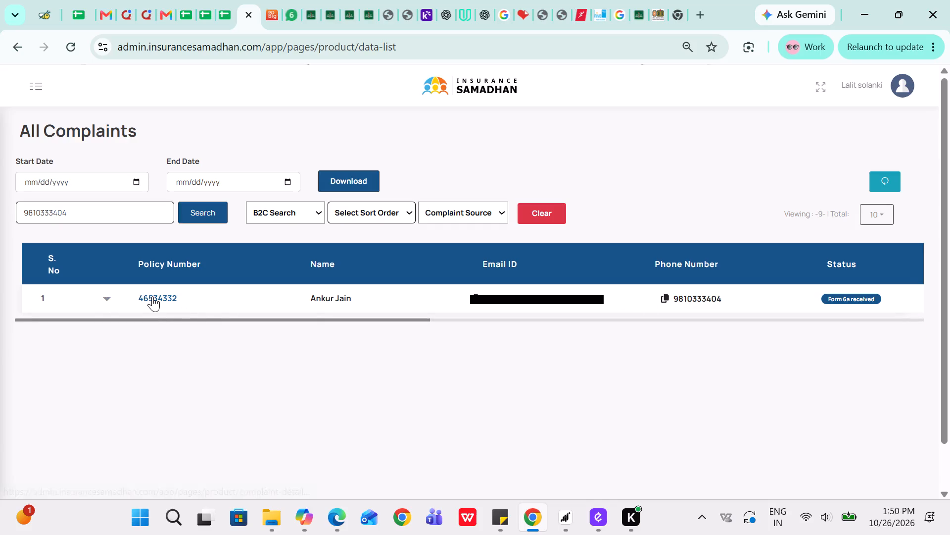
Reopen the complaint's details and look at the system calendar.
left_click(155, 297)
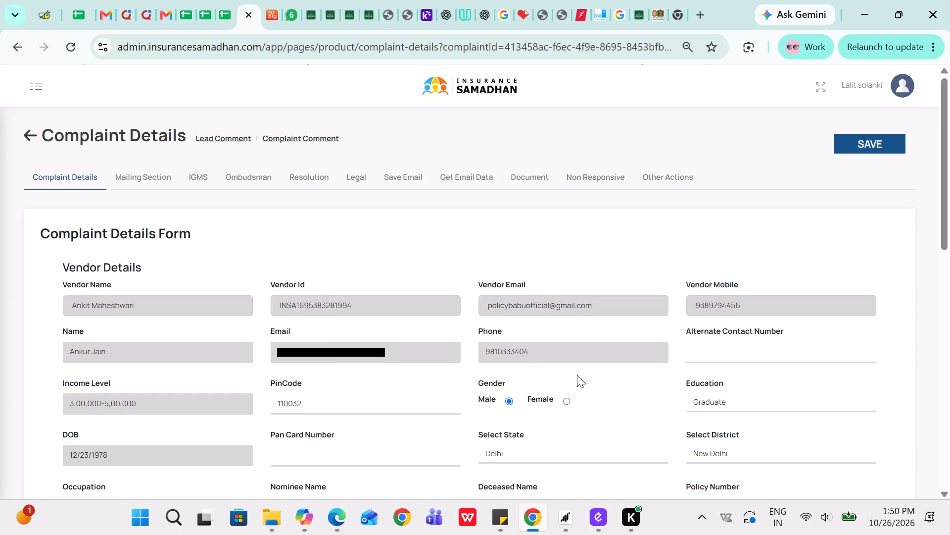
left_click(900, 524)
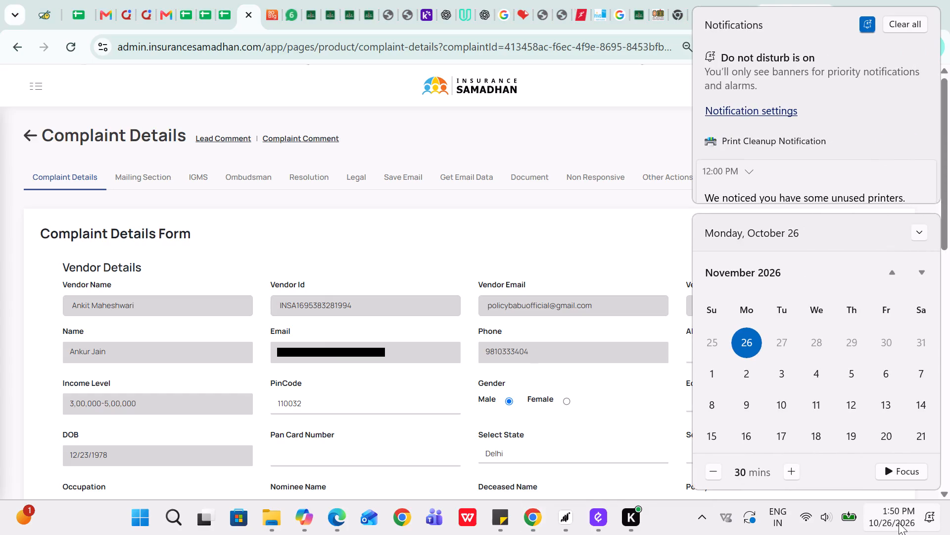
left_click(376, 254)
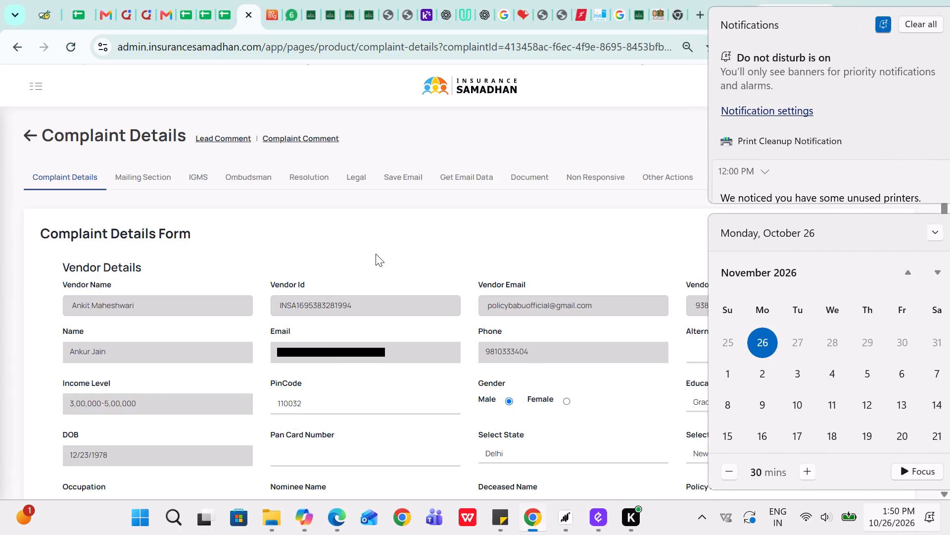
Switch to the Keka HR portal and review the personal attendance log for the last 30 days.
left_click(424, 0)
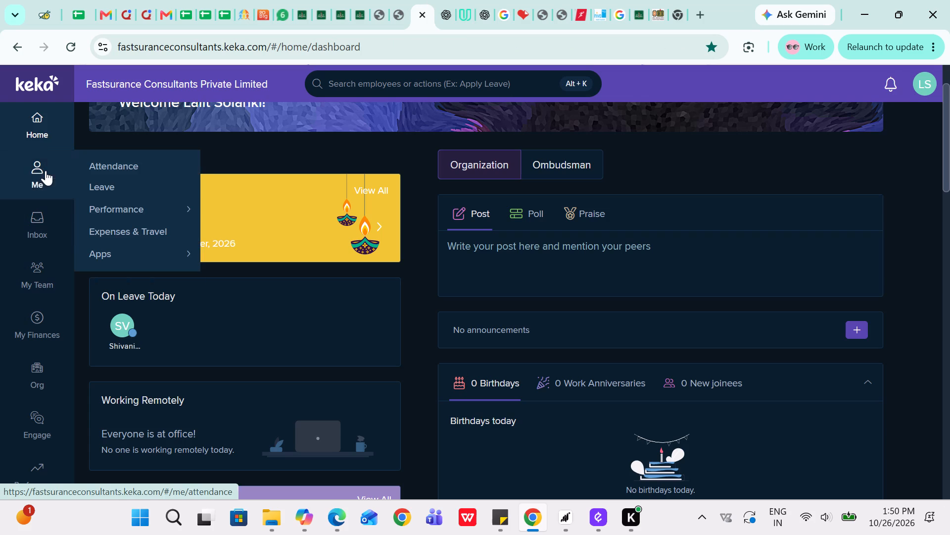
left_click(37, 124)
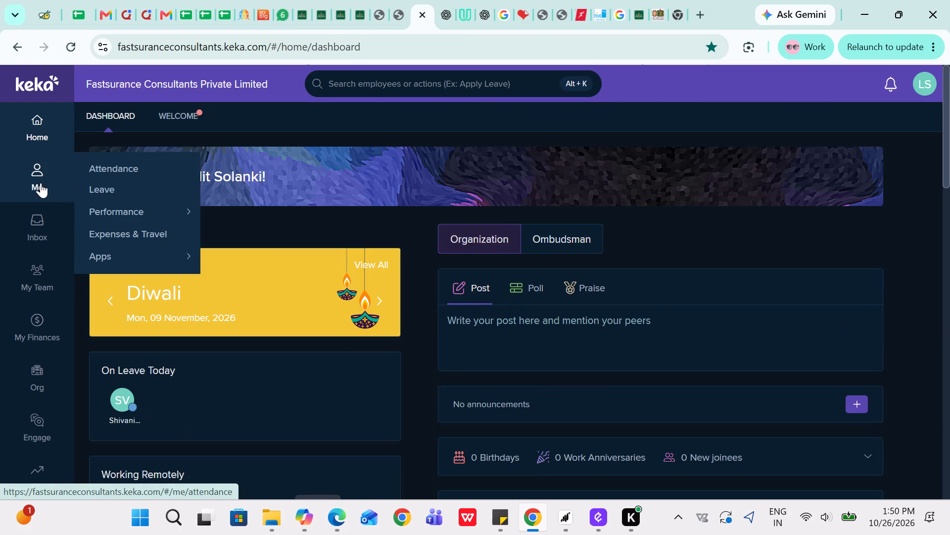
left_click(132, 169)
scroll(621, 235, "down", 5)
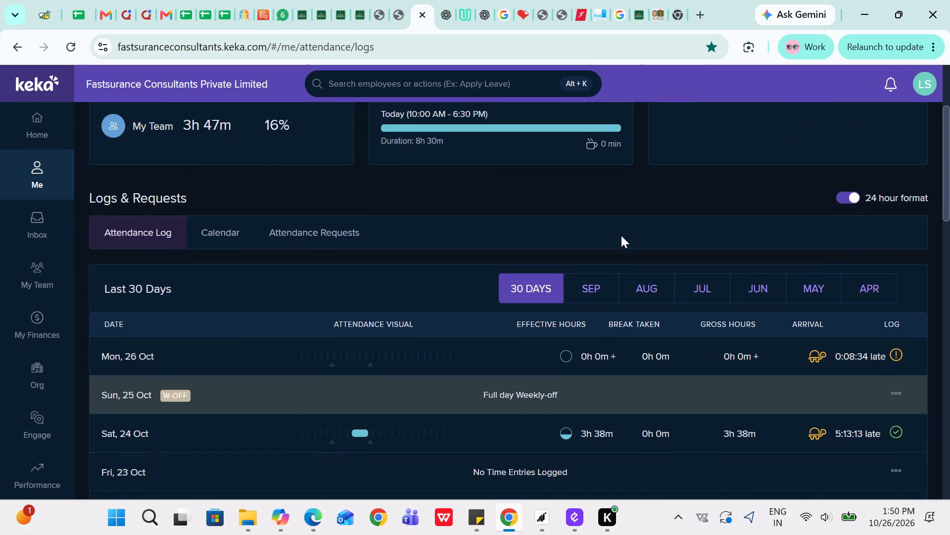
scroll(628, 248, "up", 5)
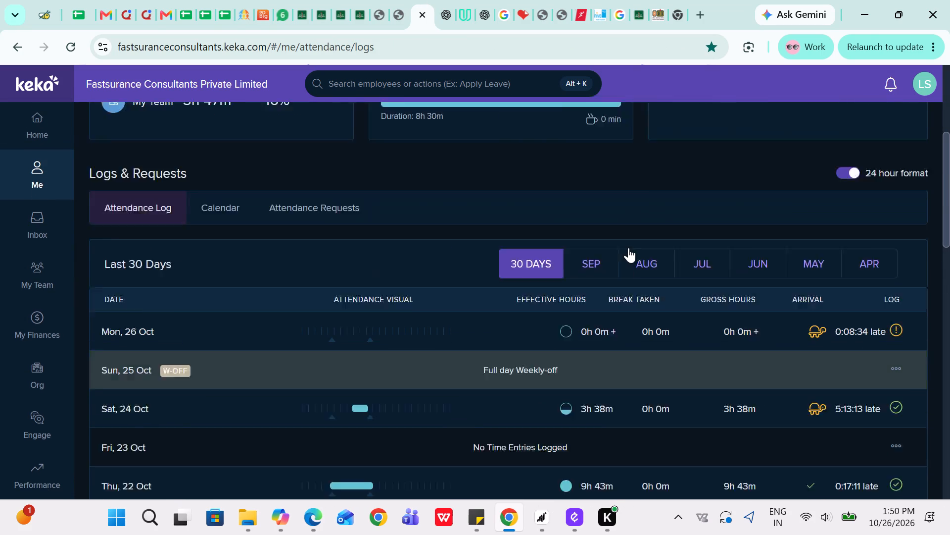
scroll(626, 256, "down", 5)
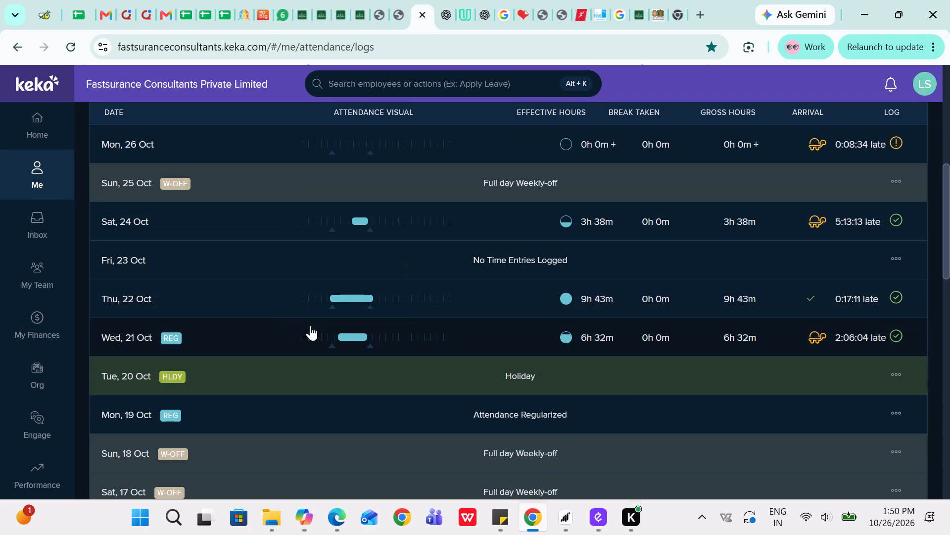
Check the shift and day log details of the 21 Oct, 22 Oct and 24 Oct attendance entries.
left_click(898, 334)
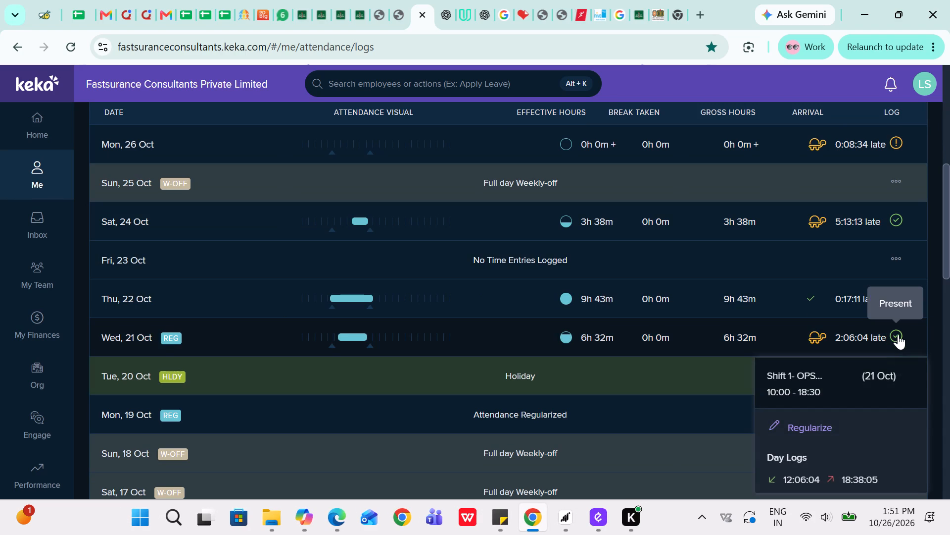
left_click(898, 334)
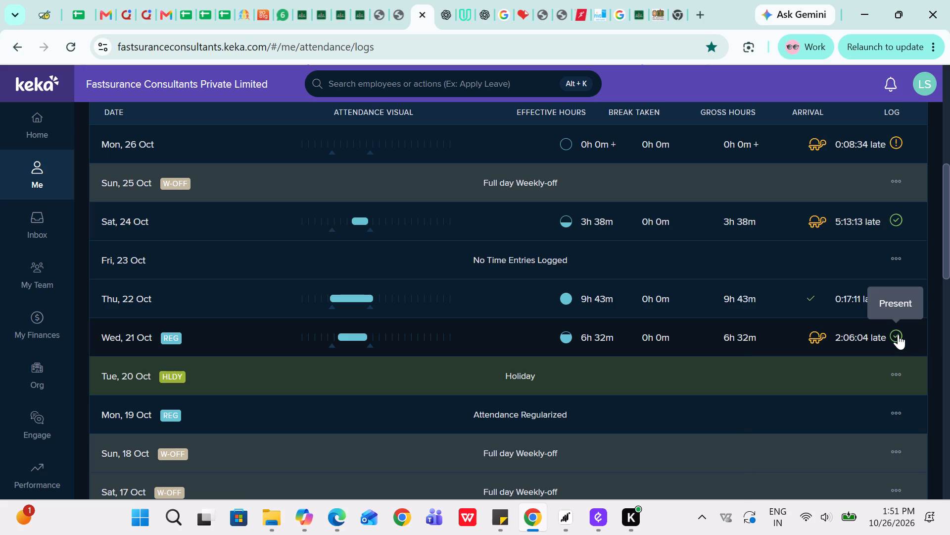
left_click(899, 294)
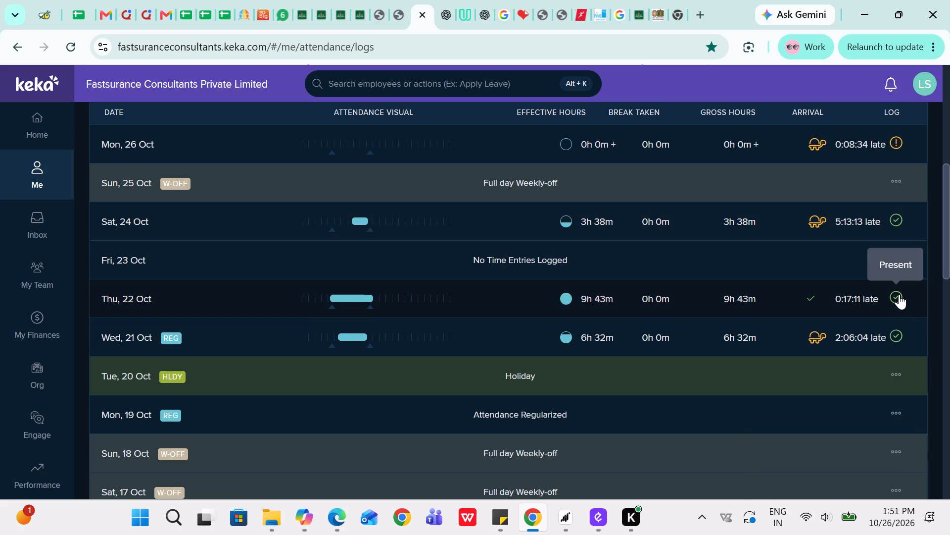
left_click(899, 294)
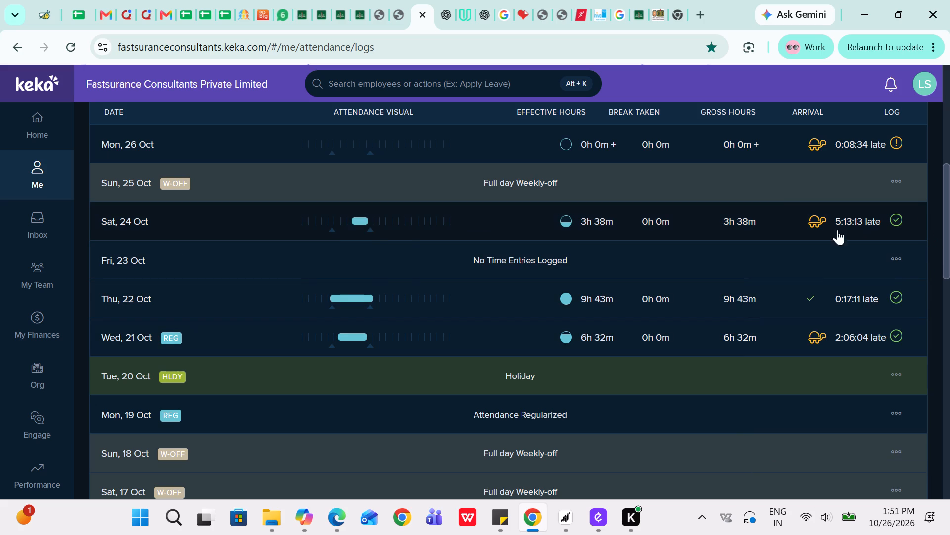
left_click(902, 219)
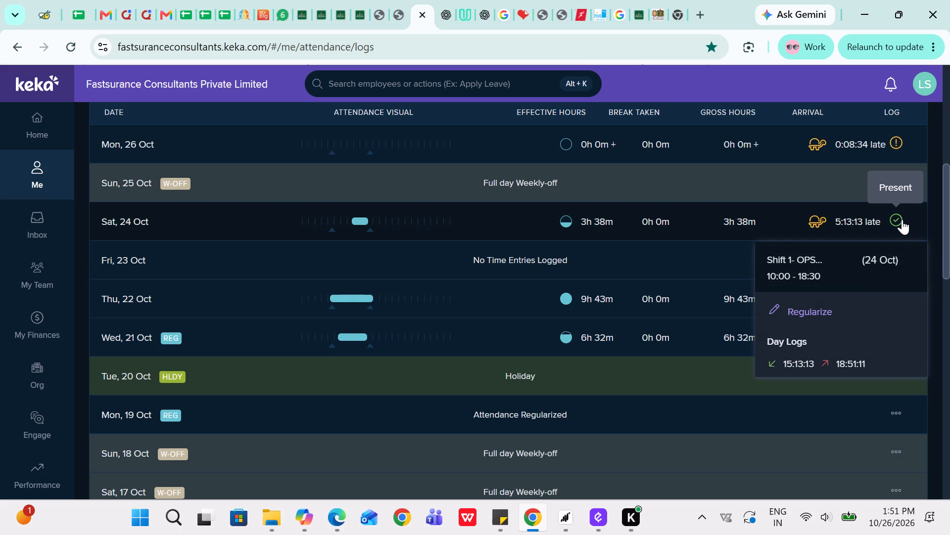
left_click(933, 183)
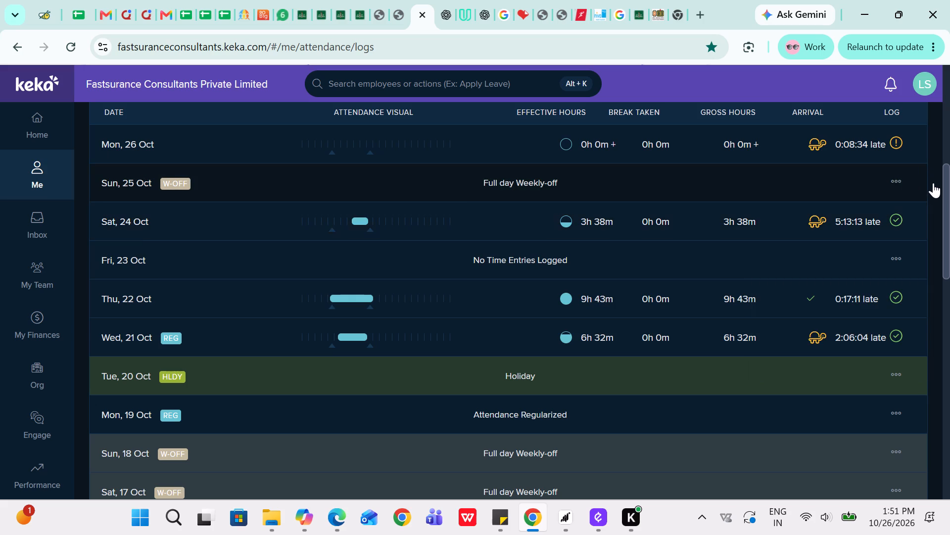
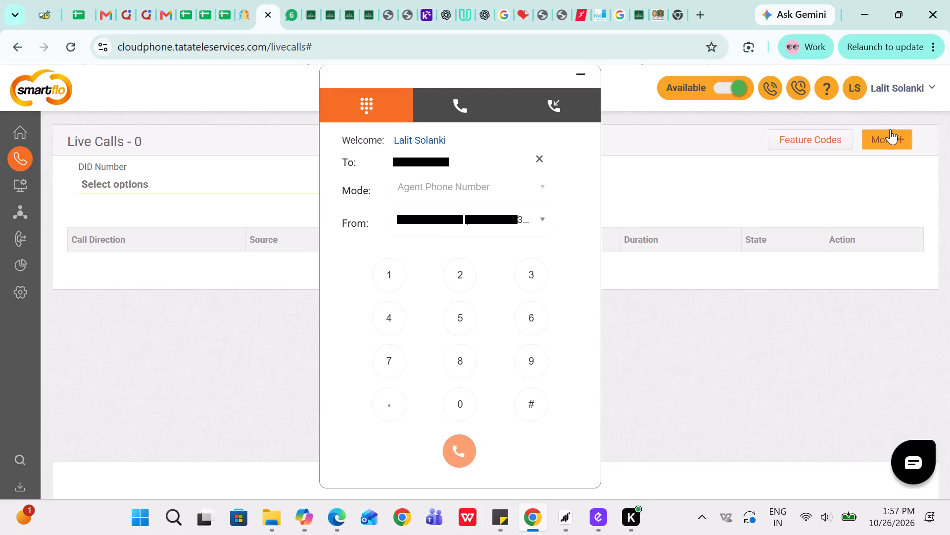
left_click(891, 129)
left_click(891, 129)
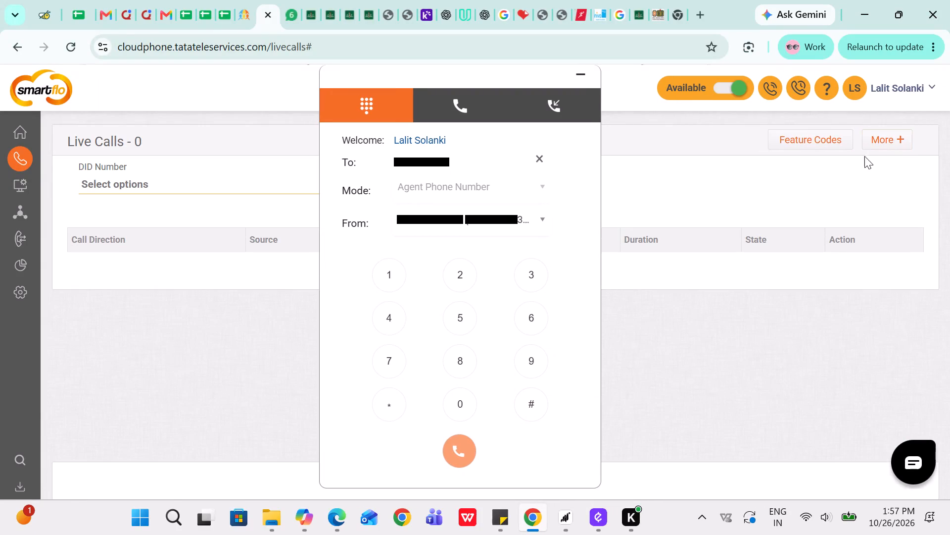
Check the selected missed-call row in the Oct 24 miss call sheet and the open Insurance Samadhan complaint's details.
left_click(229, 0)
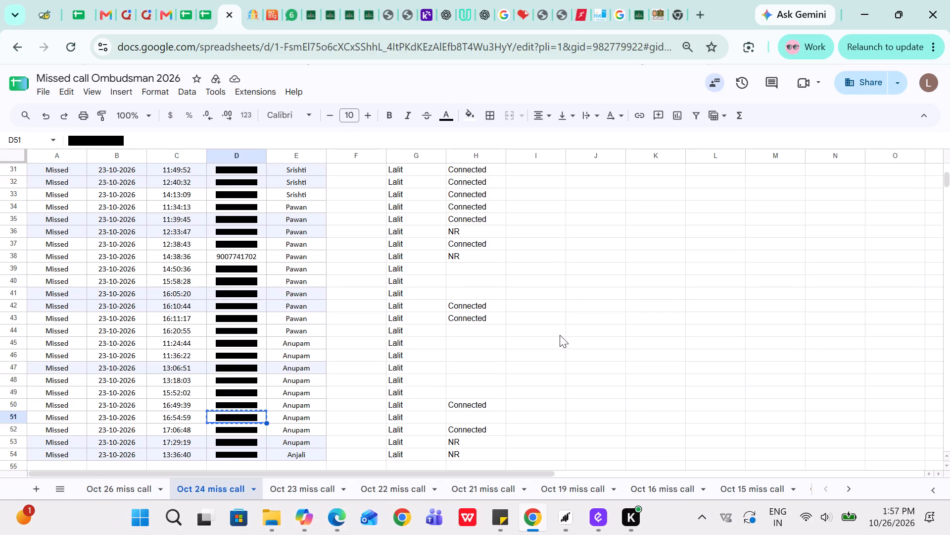
left_click(247, 0)
left_click(390, 235)
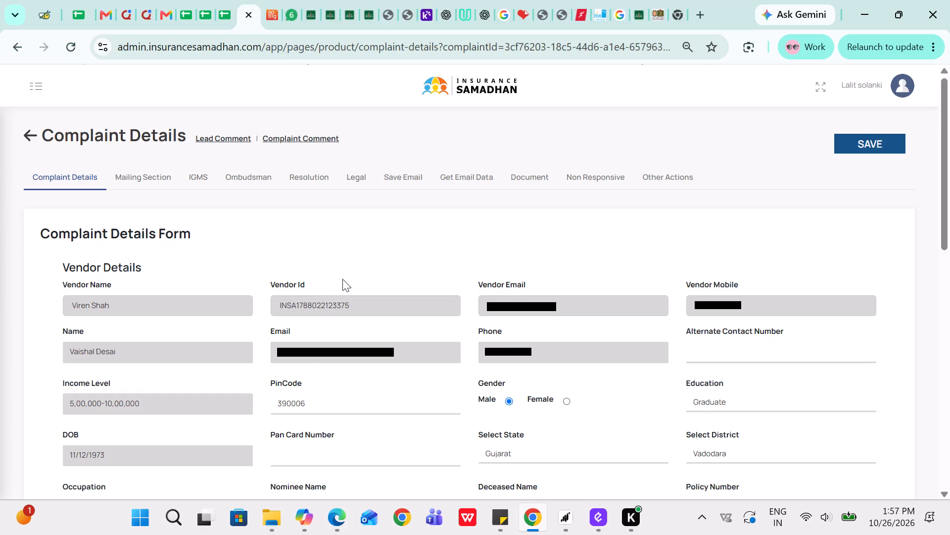
left_click(391, 241)
Return to the Smartflo dialer and place the outgoing call to the number already entered.
left_click(267, 0)
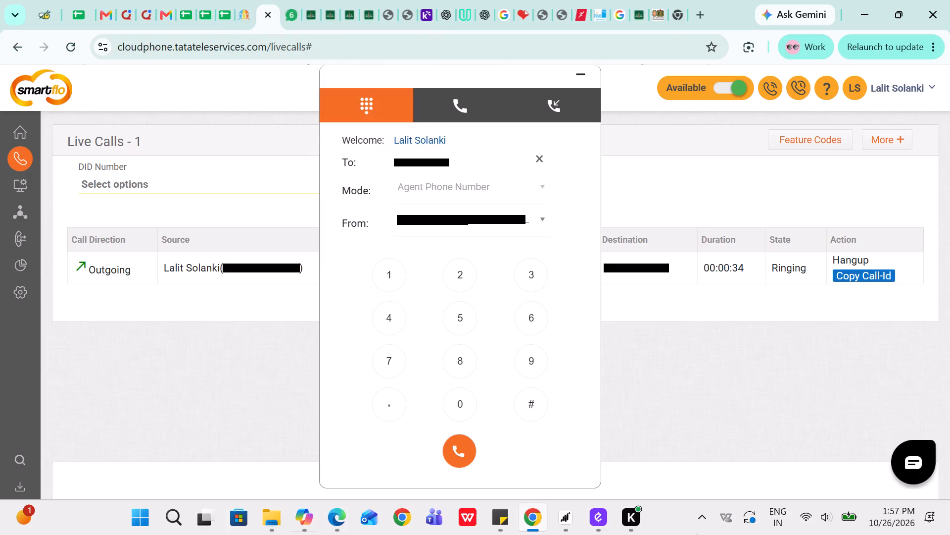
left_click(462, 454)
left_click(717, 397)
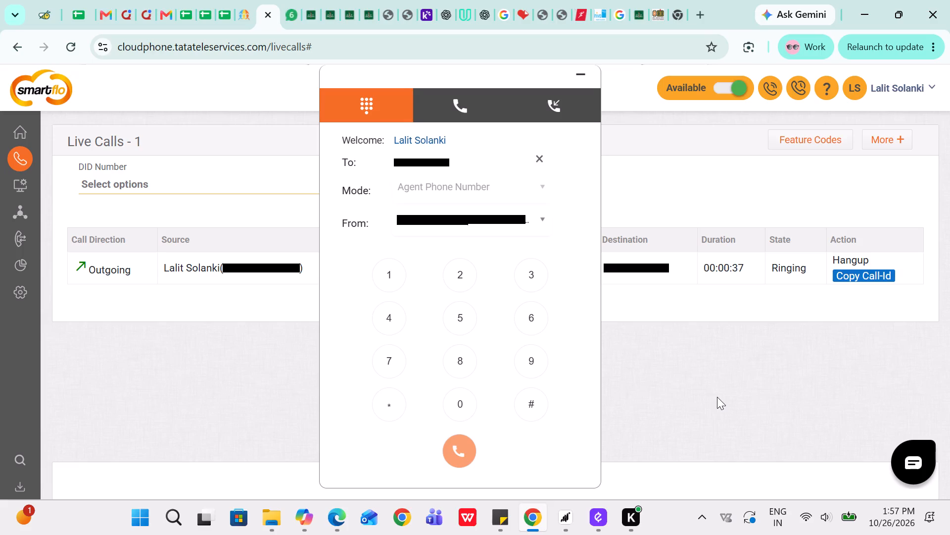
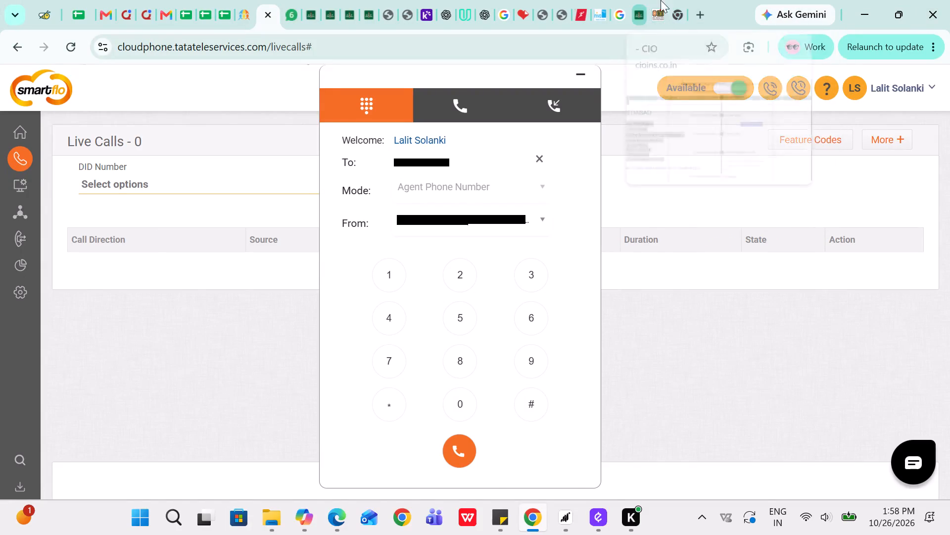
Search Google in the new browser tab for "genda ram jewellers" and open the Gandaram Jewellers website.
left_click(674, 0)
left_click(558, 46)
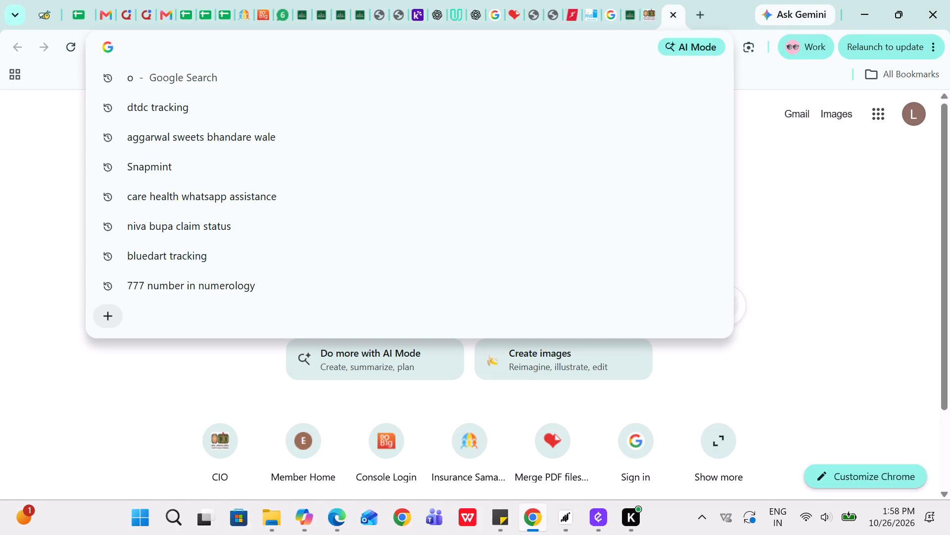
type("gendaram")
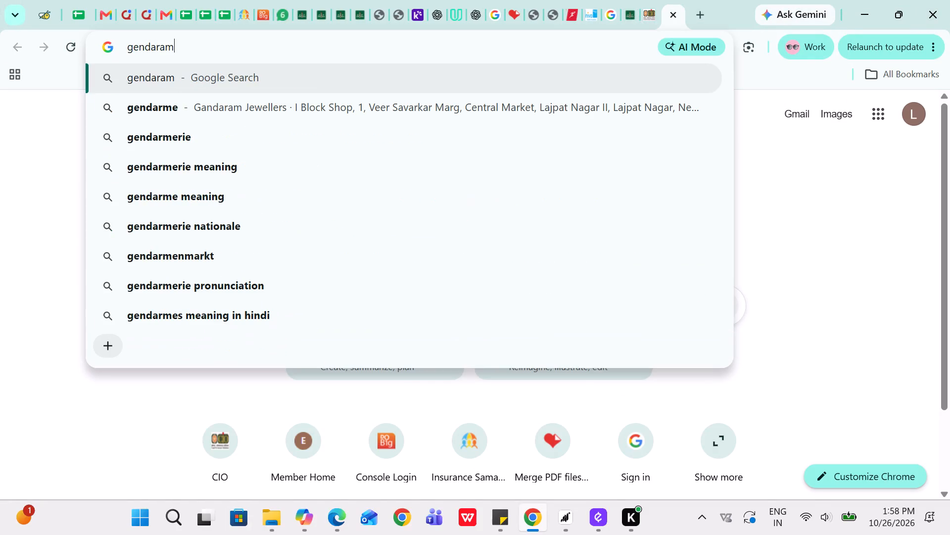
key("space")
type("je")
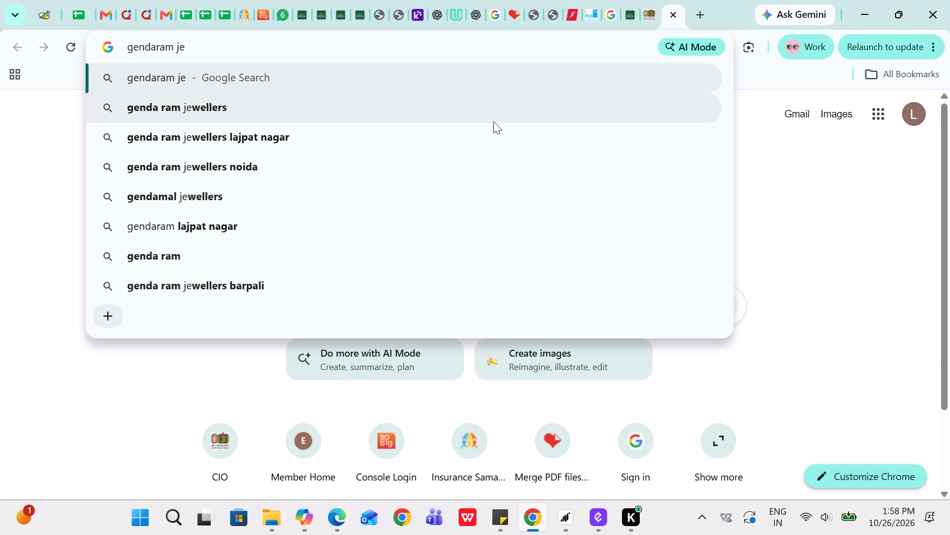
left_click(493, 121)
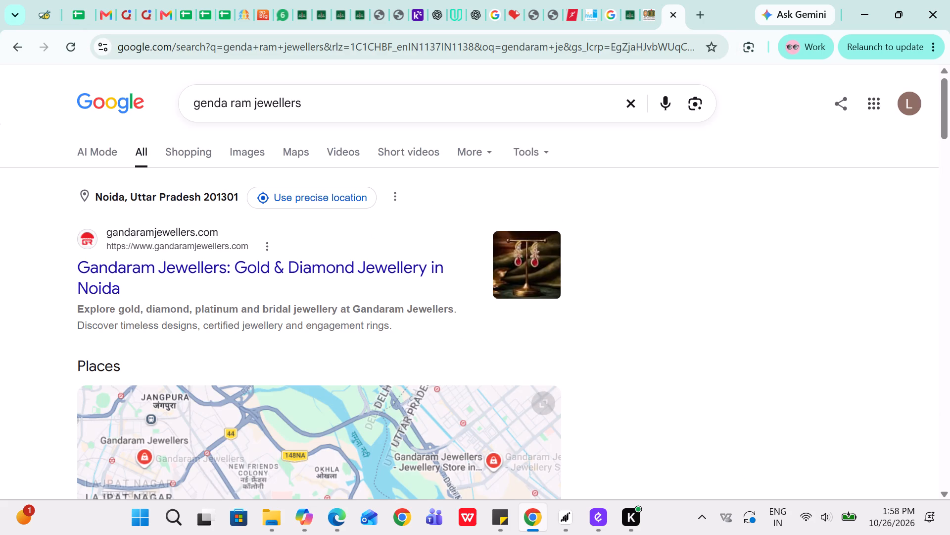
left_click(298, 267)
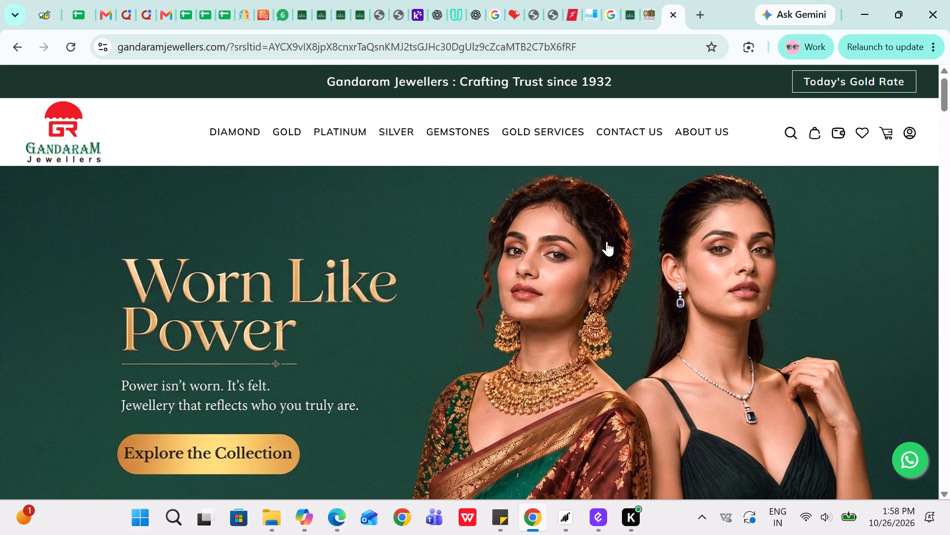
Look through the jewellery categories, most loved designs and occasion collections on the Gandaram Jewellers home page.
scroll(353, 190, "down", 6)
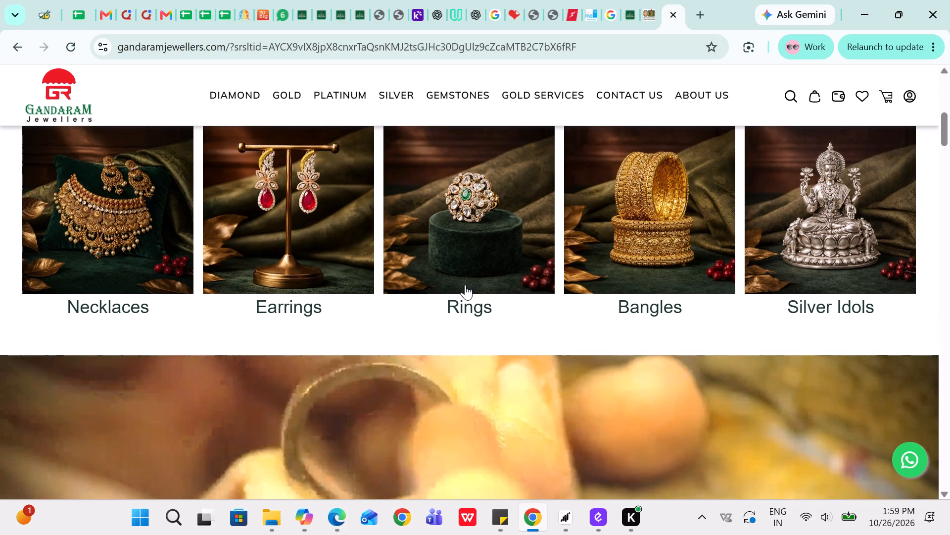
scroll(509, 282, "down", 5)
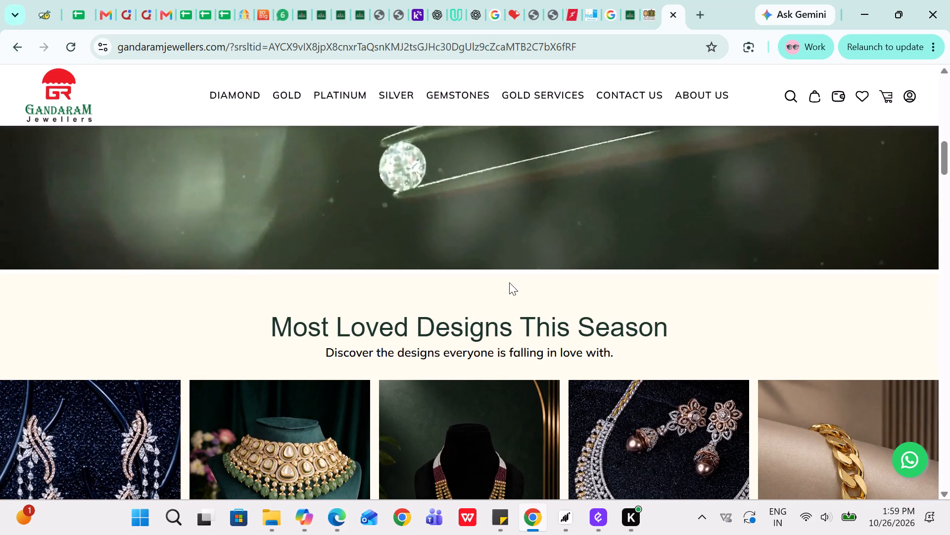
scroll(593, 333, "down", 2)
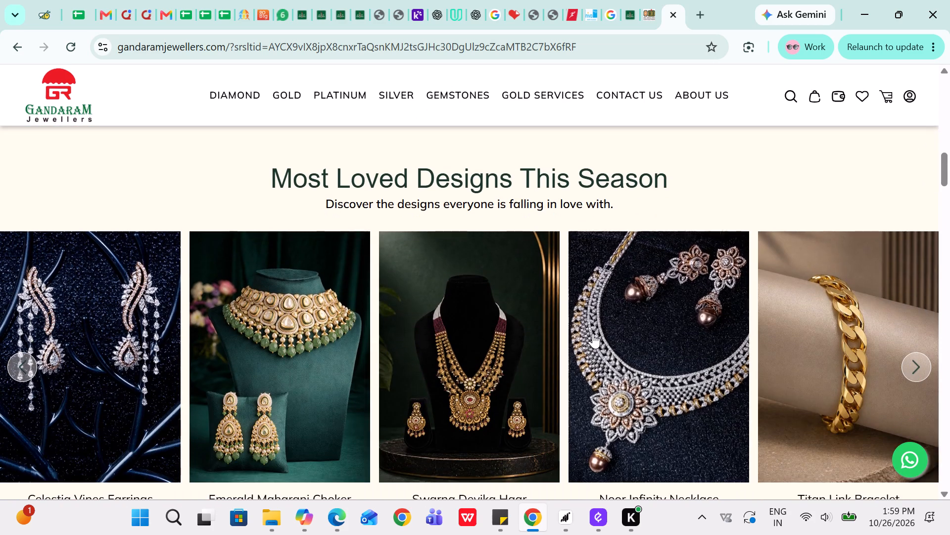
scroll(593, 333, "down", 4)
scroll(373, 323, "down", 7)
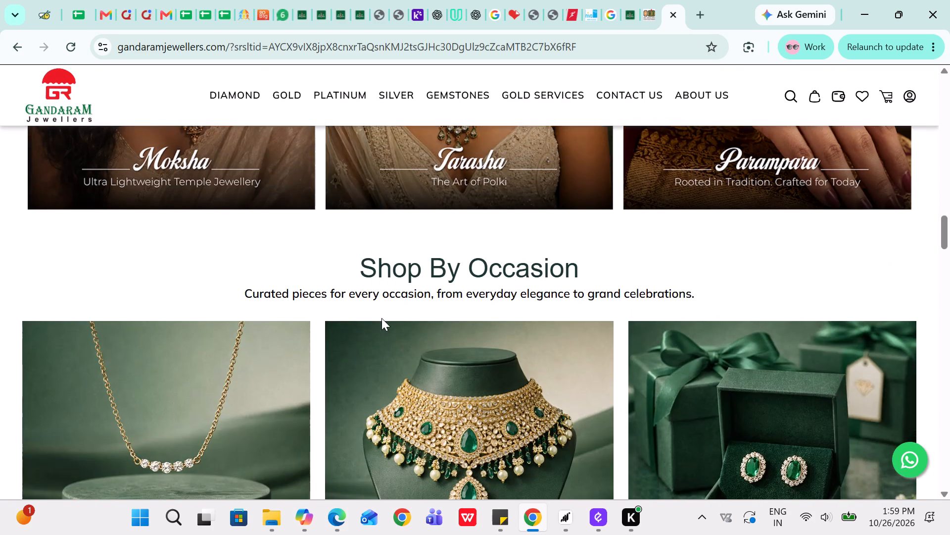
scroll(383, 317, "down", 3)
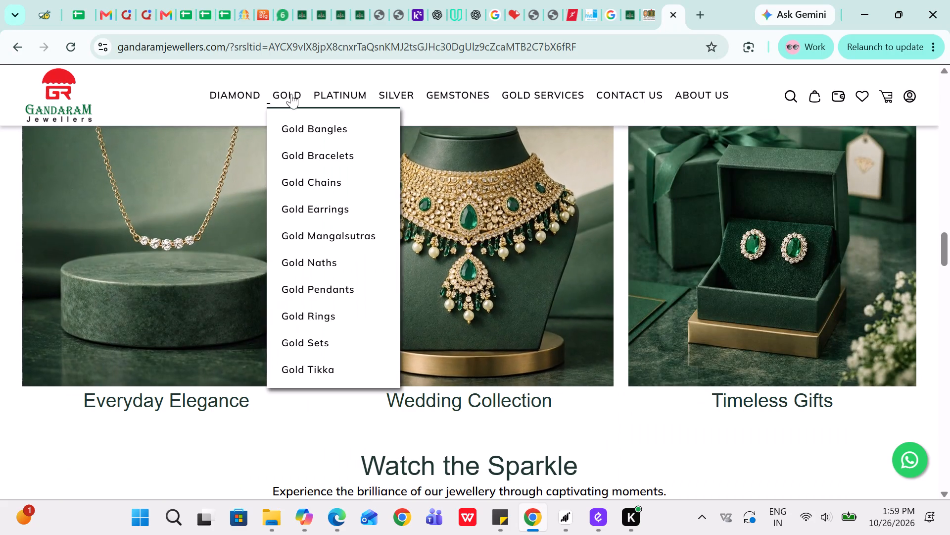
Open the Gold Earrings collection and examine the Gold Bali designs and their prices.
left_click(340, 209)
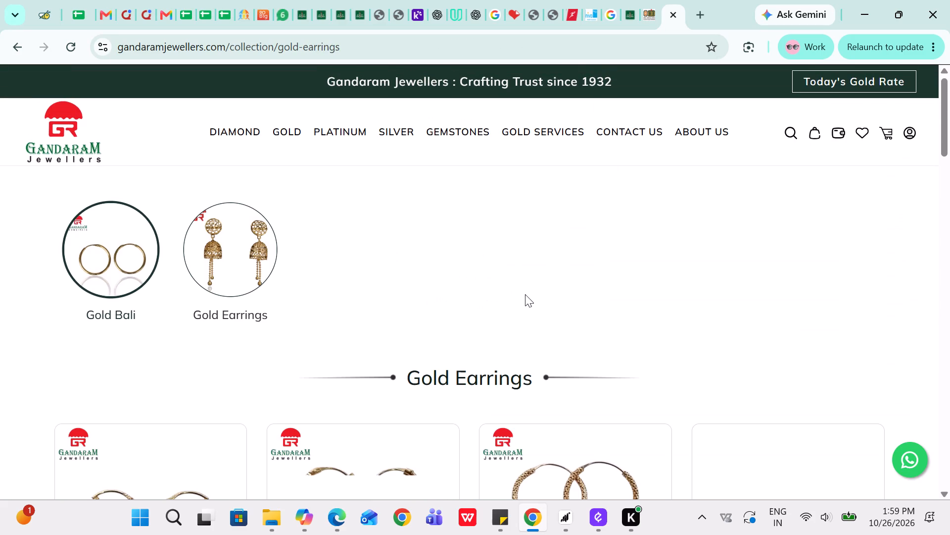
scroll(510, 290, "down", 1)
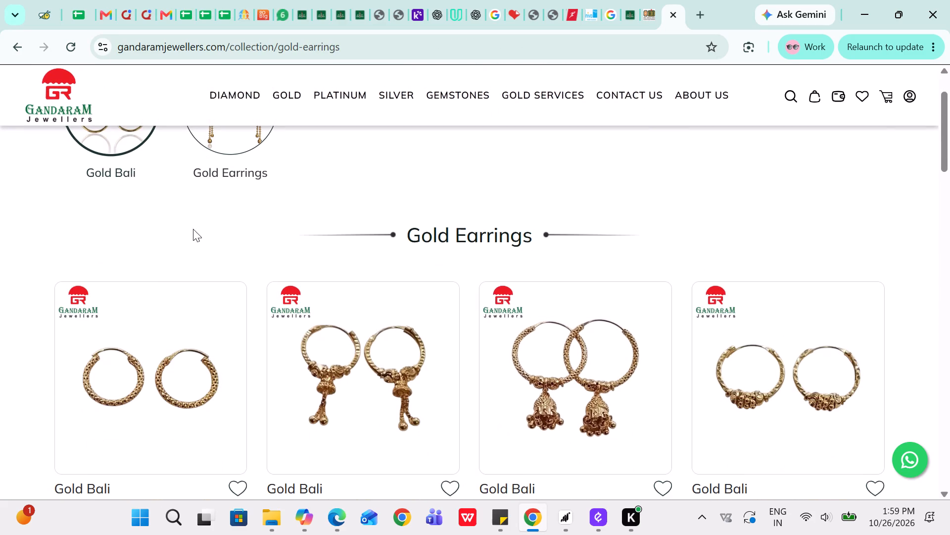
scroll(193, 229, "up", 2)
left_click(120, 248)
scroll(427, 239, "down", 1)
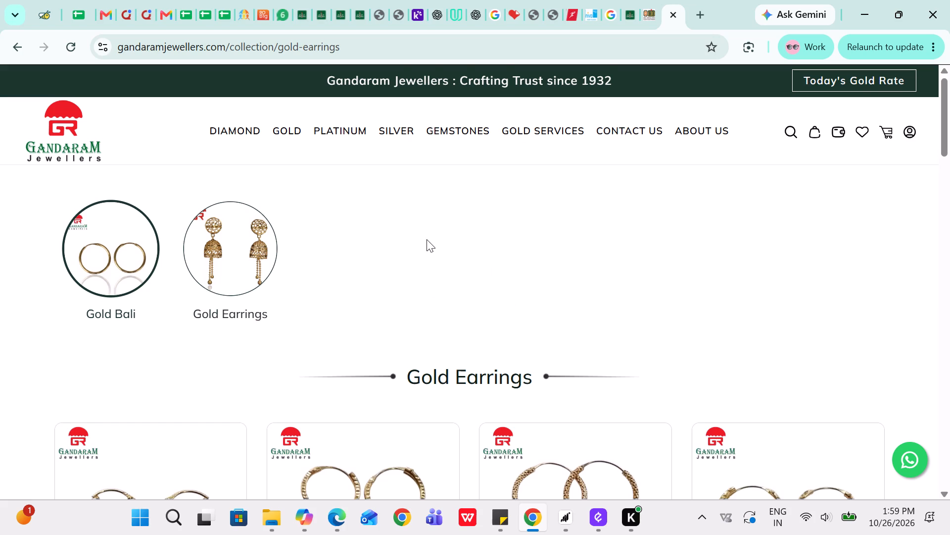
scroll(427, 239, "down", 1)
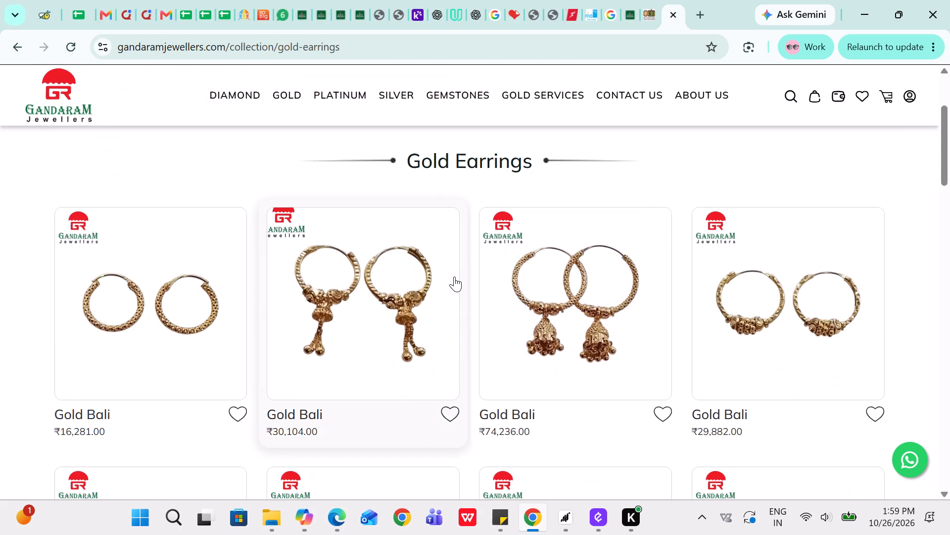
scroll(454, 276, "down", 1)
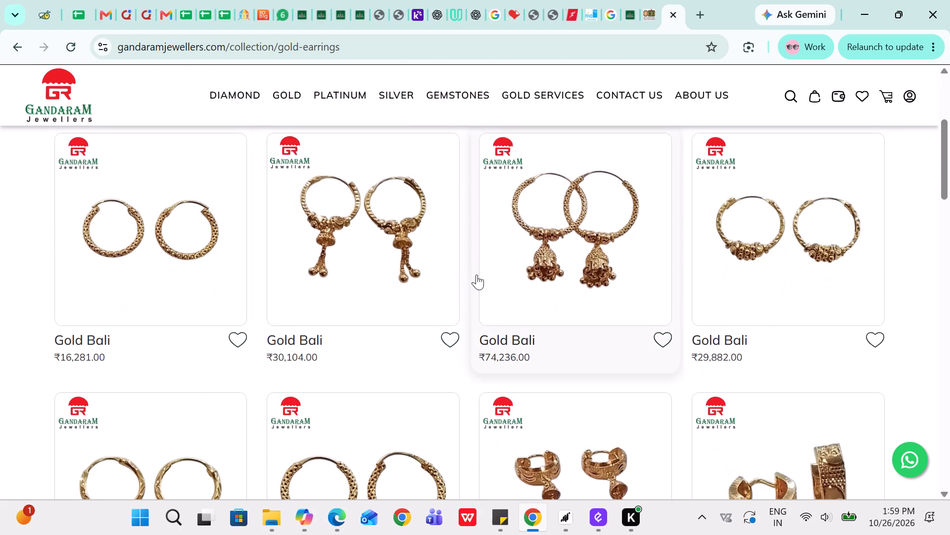
scroll(476, 274, "down", 3)
scroll(476, 274, "up", 2)
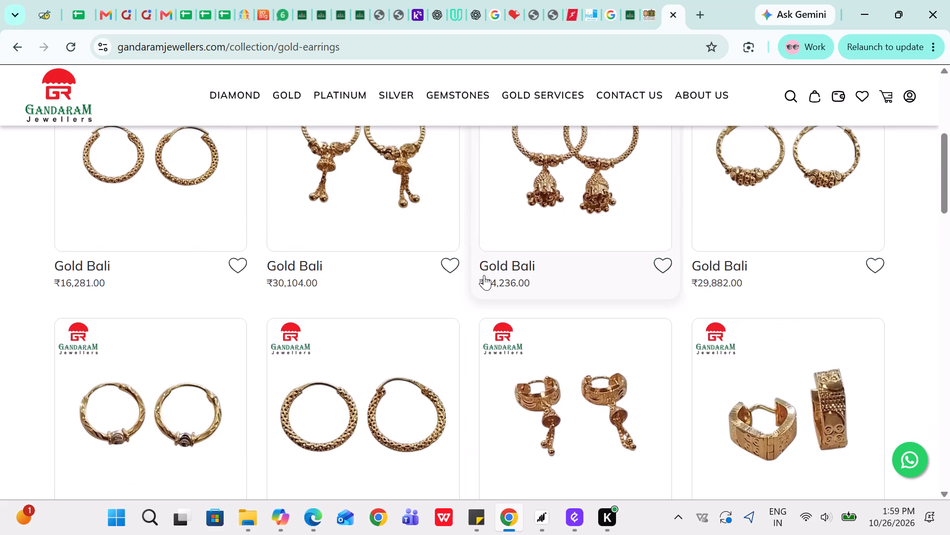
scroll(484, 275, "up", 1)
scroll(484, 275, "down", 3)
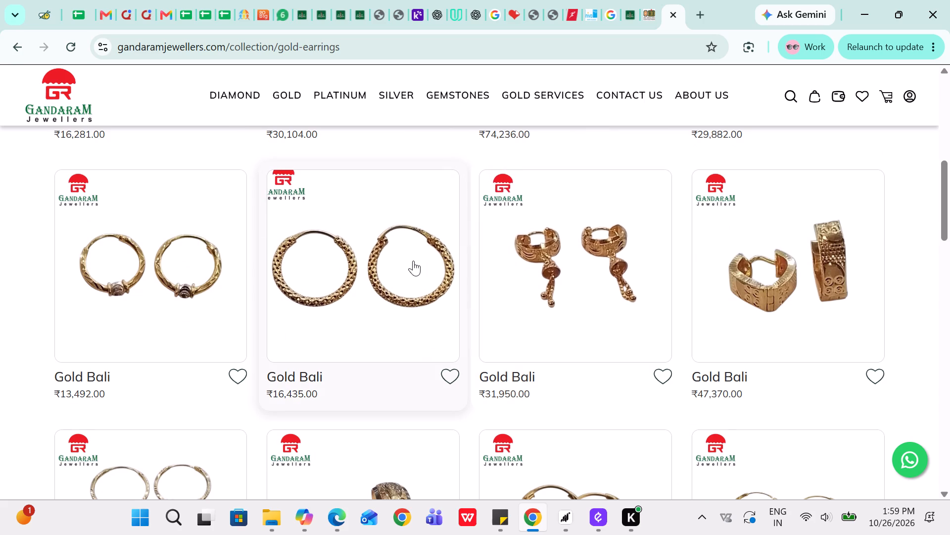
scroll(404, 411, "down", 3)
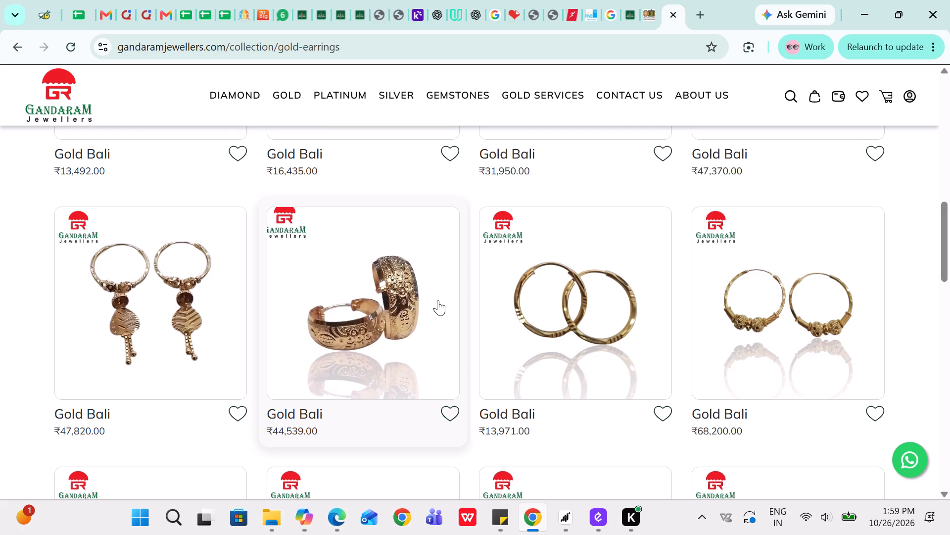
scroll(348, 272, "down", 2)
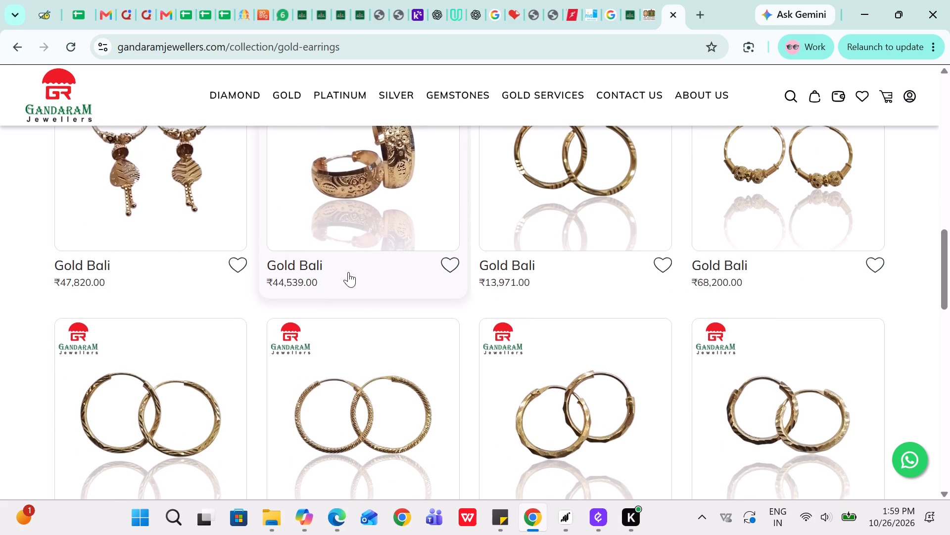
scroll(348, 272, "down", 3)
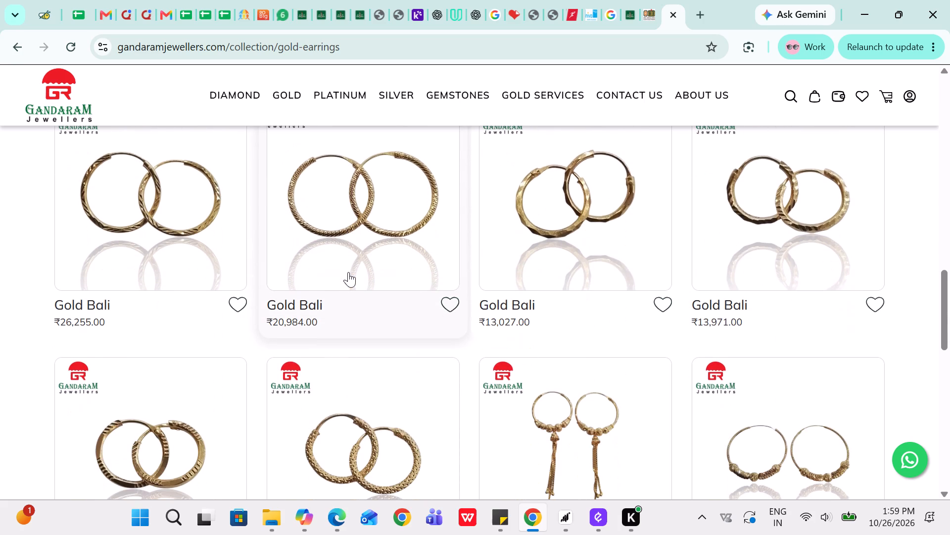
scroll(348, 272, "down", 3)
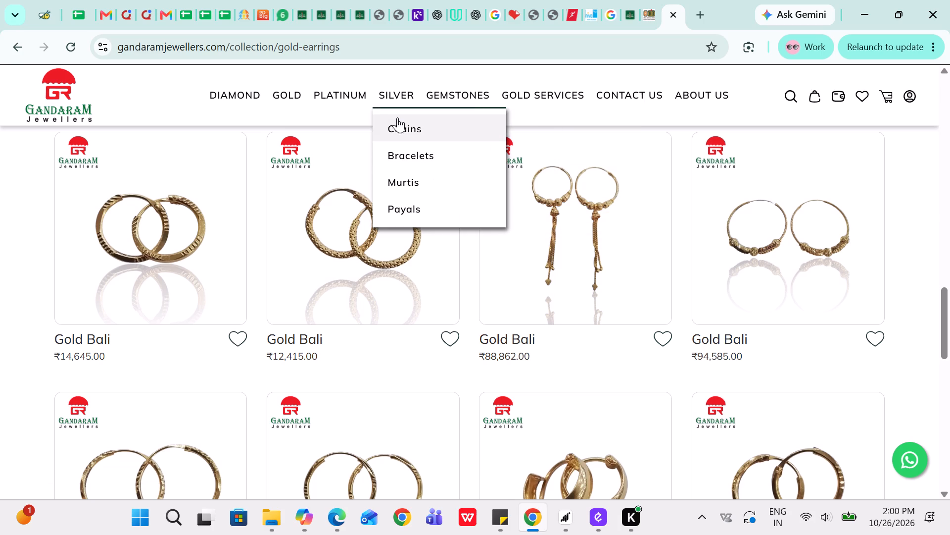
Open the silver Chains category, switch to the Emerald category and view the listed gemstones.
left_click(422, 127)
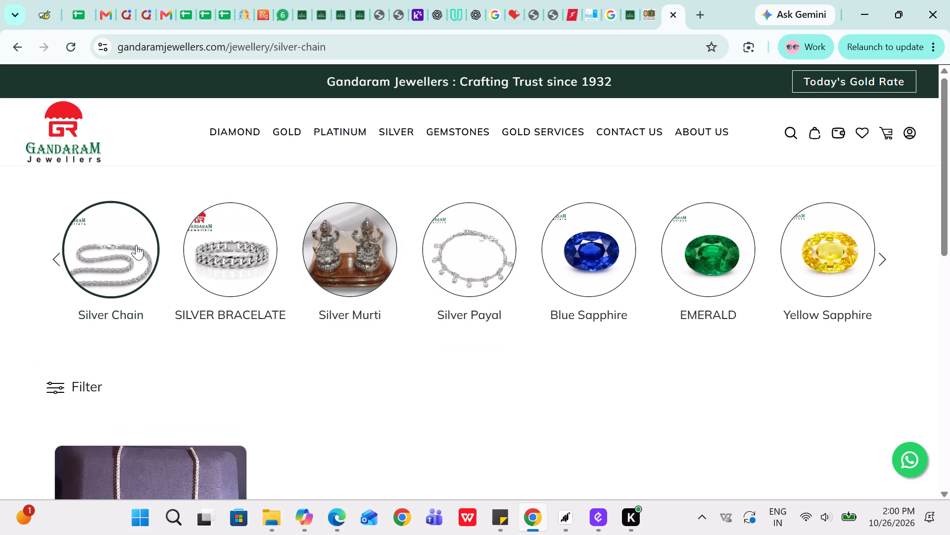
left_click(718, 270)
scroll(467, 281, "down", 2)
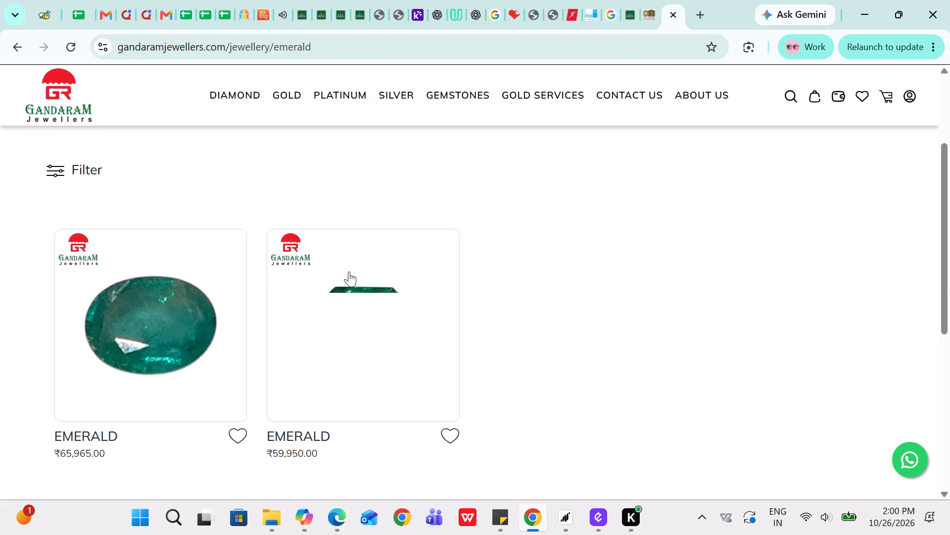
scroll(397, 218, "up", 4)
Return to the Silver Chain category and examine the product page of the listed chain.
left_click(105, 271)
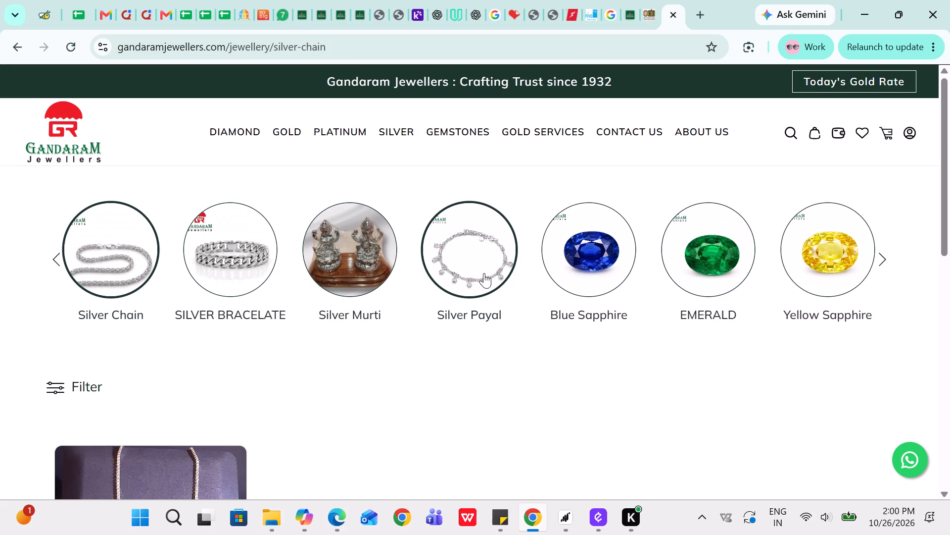
scroll(484, 273, "down", 3)
left_click(176, 267)
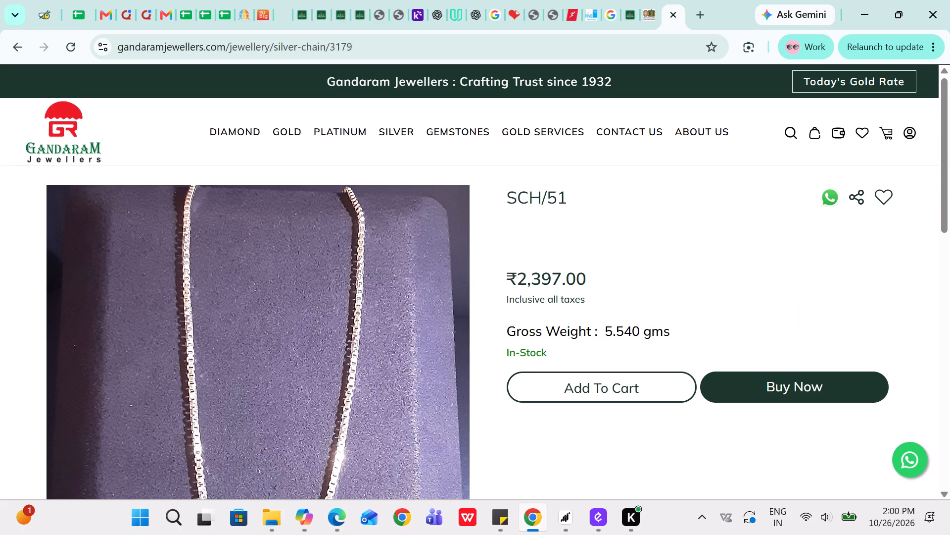
scroll(357, 313, "up", 2)
scroll(357, 313, "down", 2)
scroll(357, 313, "up", 2)
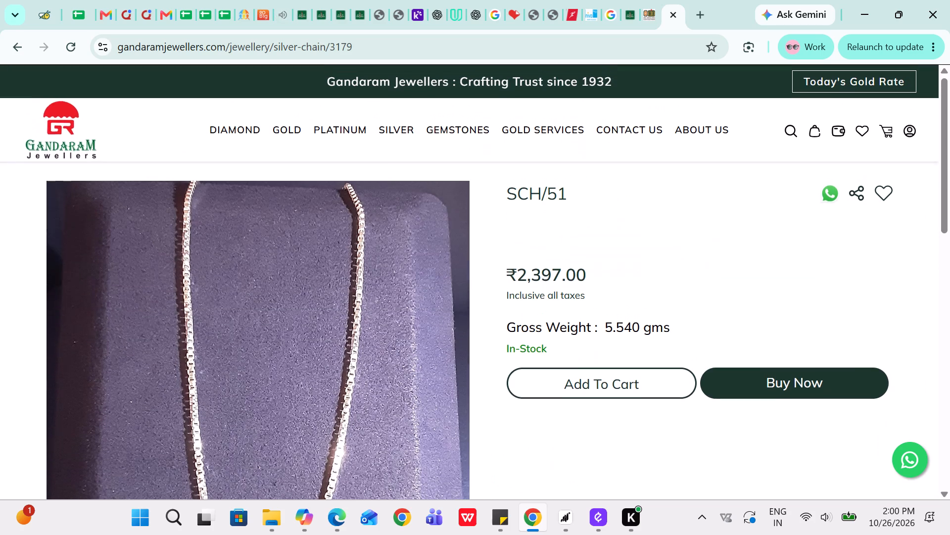
scroll(404, 317, "up", 5)
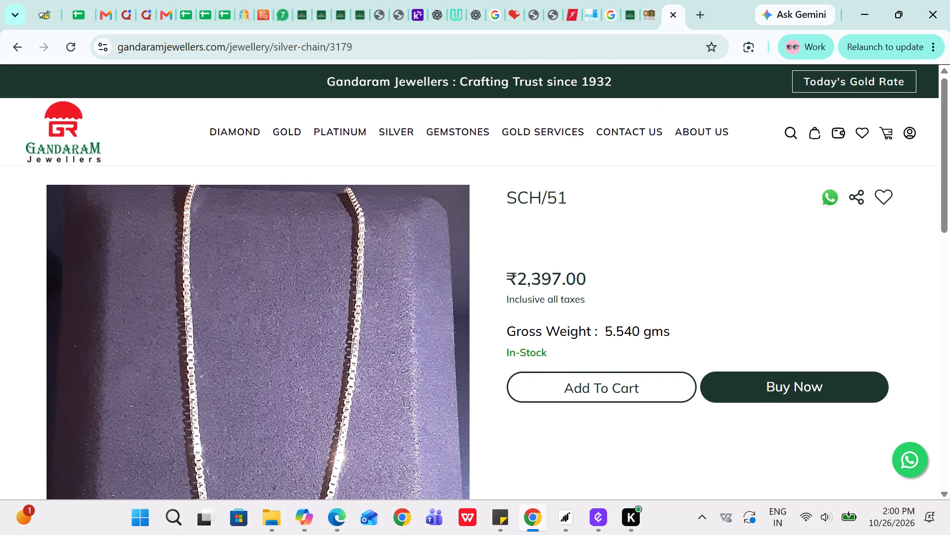
scroll(419, 317, "up", 5)
scroll(581, 317, "up", 5)
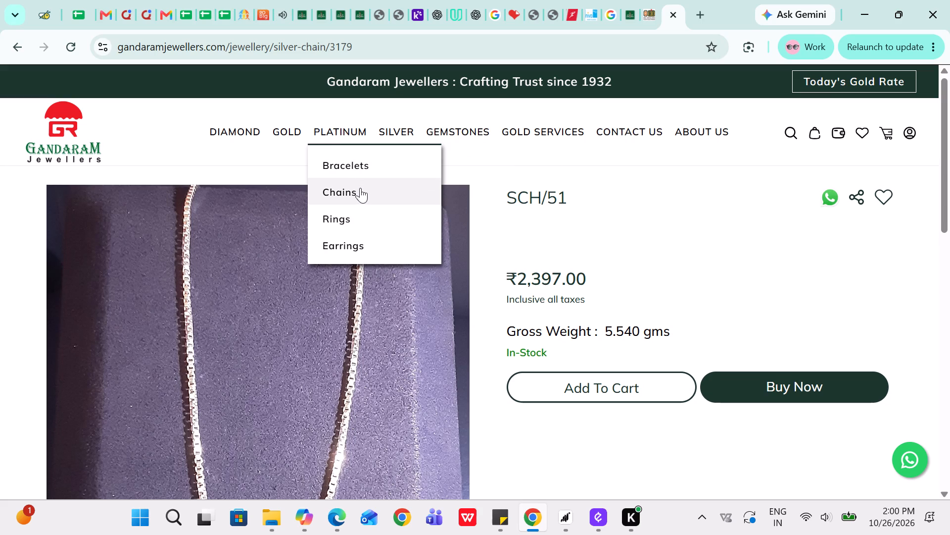
Open the platinum Earrings category and check its products and the neighbouring category thumbnails.
left_click(366, 244)
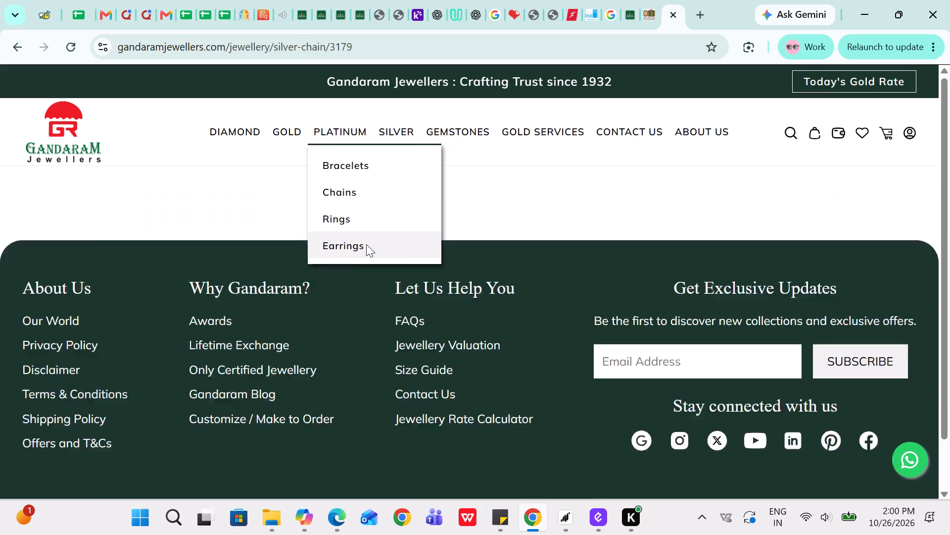
scroll(531, 256, "down", 1)
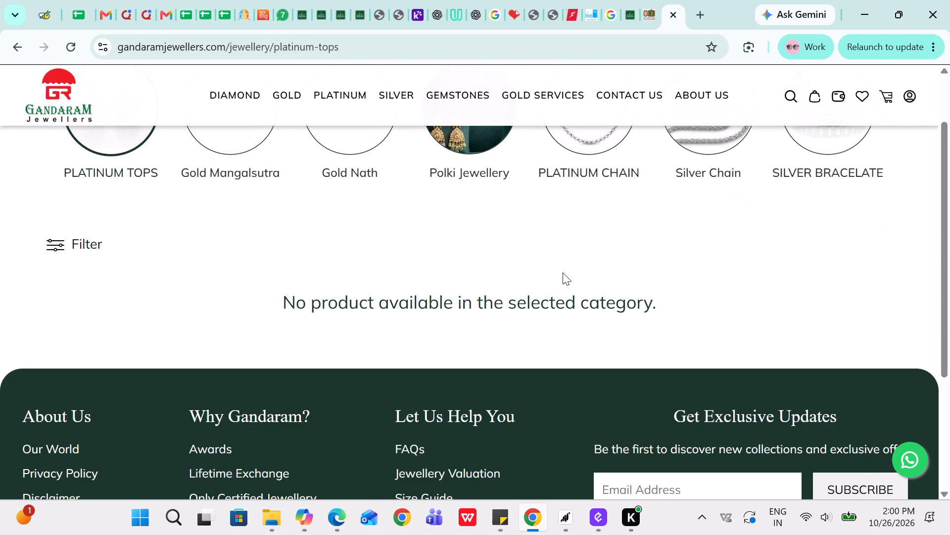
scroll(563, 272, "up", 4)
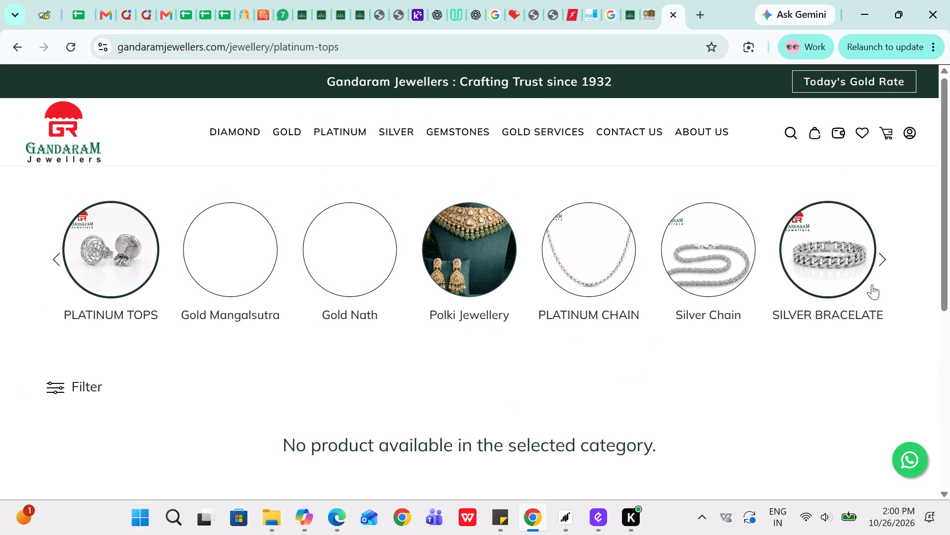
left_click(886, 257)
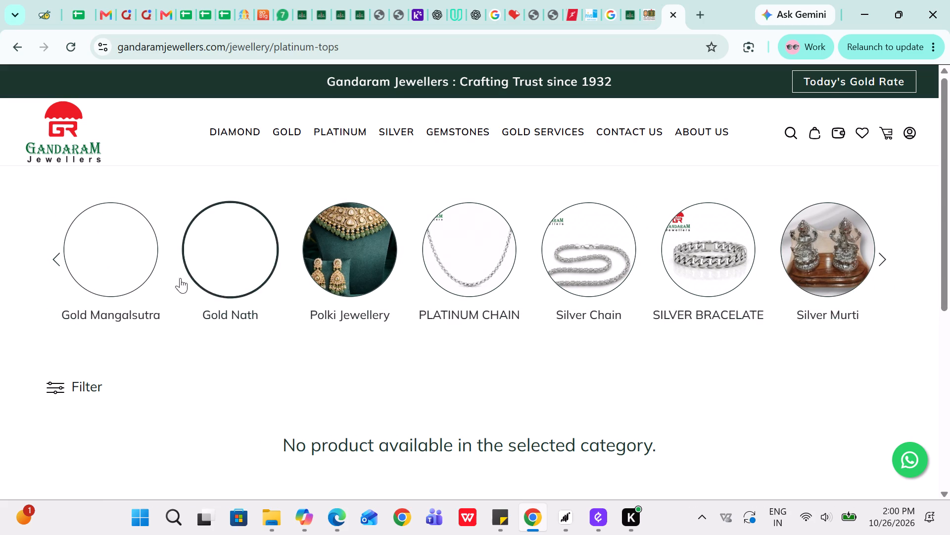
left_click(53, 266)
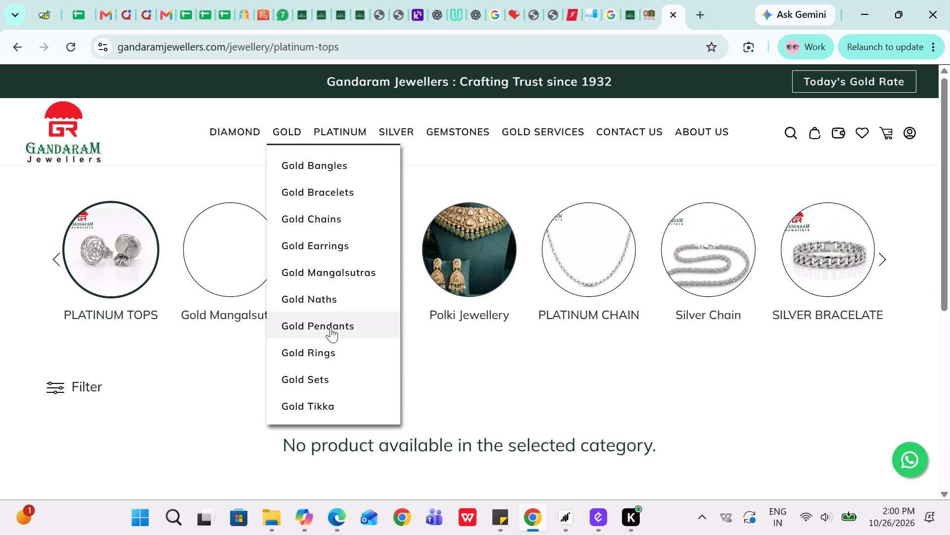
Open the Gold Chains category and examine the listed chain designs and their prices.
left_click(348, 216)
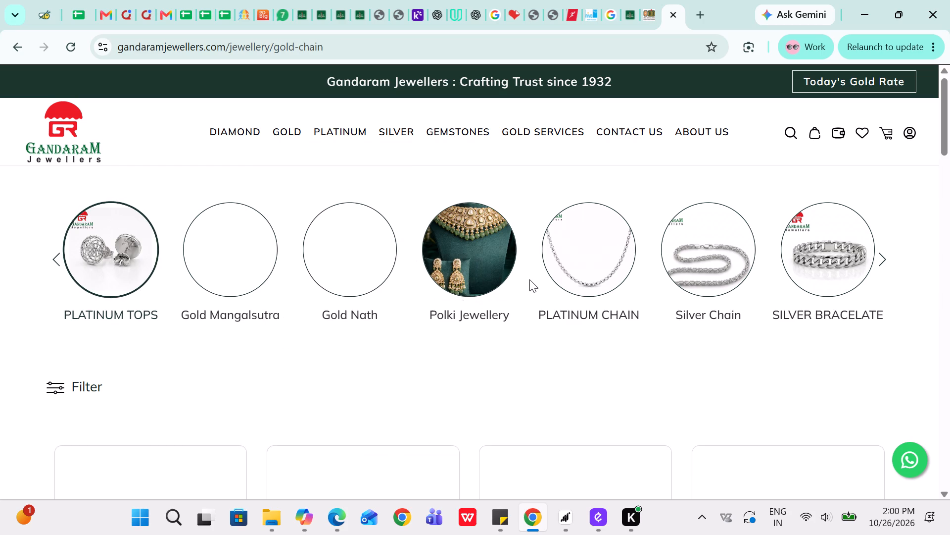
scroll(529, 279, "down", 2)
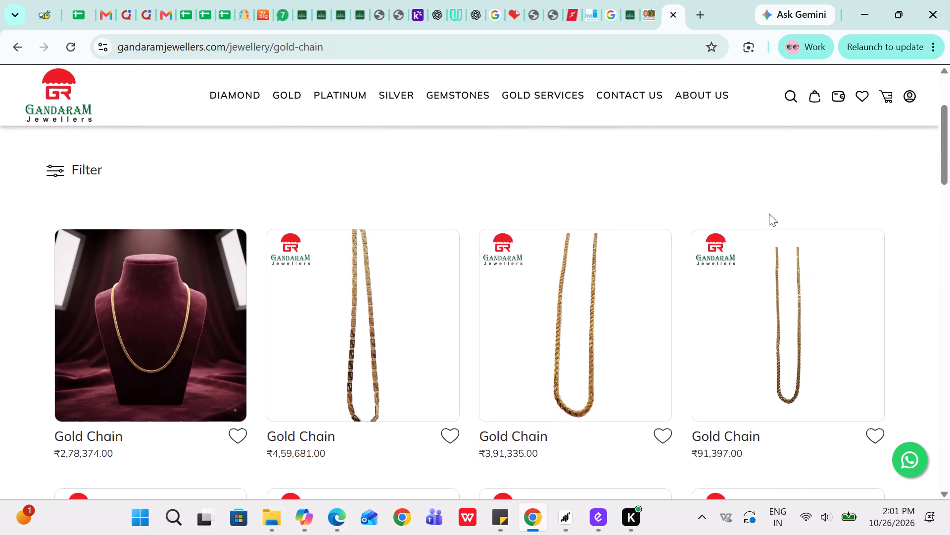
scroll(606, 195, "down", 1)
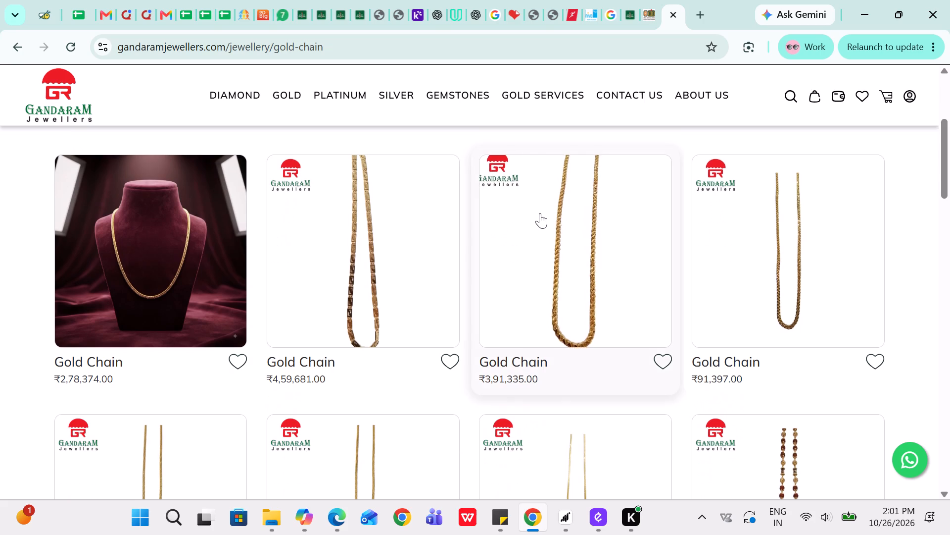
scroll(572, 323, "down", 3)
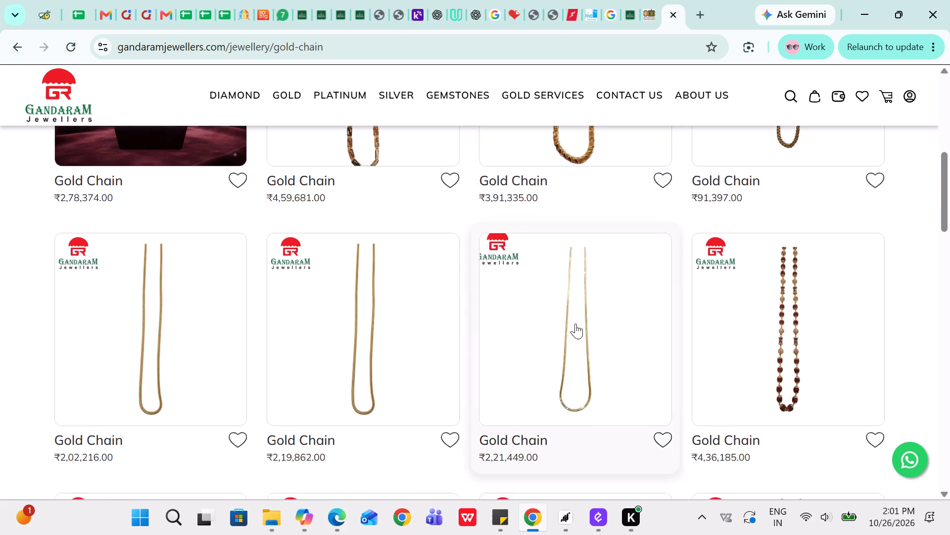
scroll(575, 323, "down", 1)
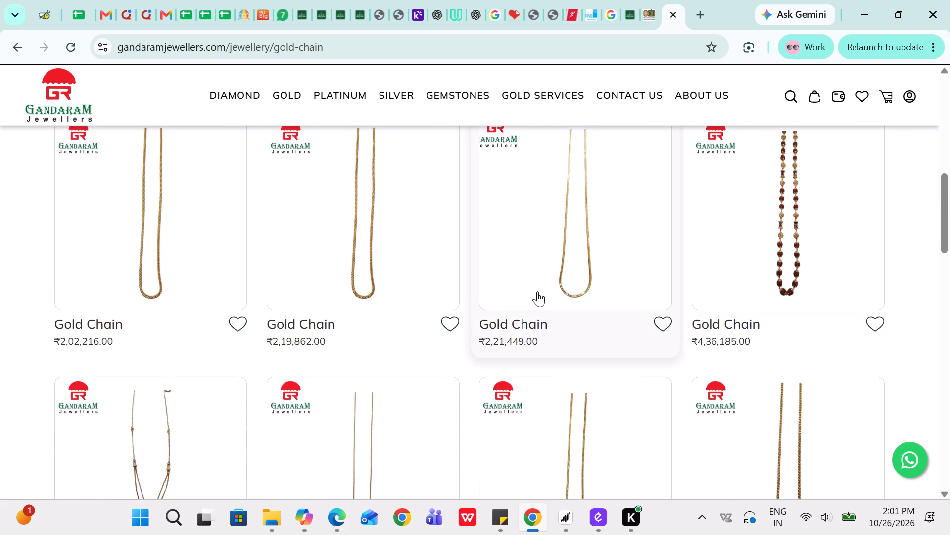
scroll(363, 291, "down", 2)
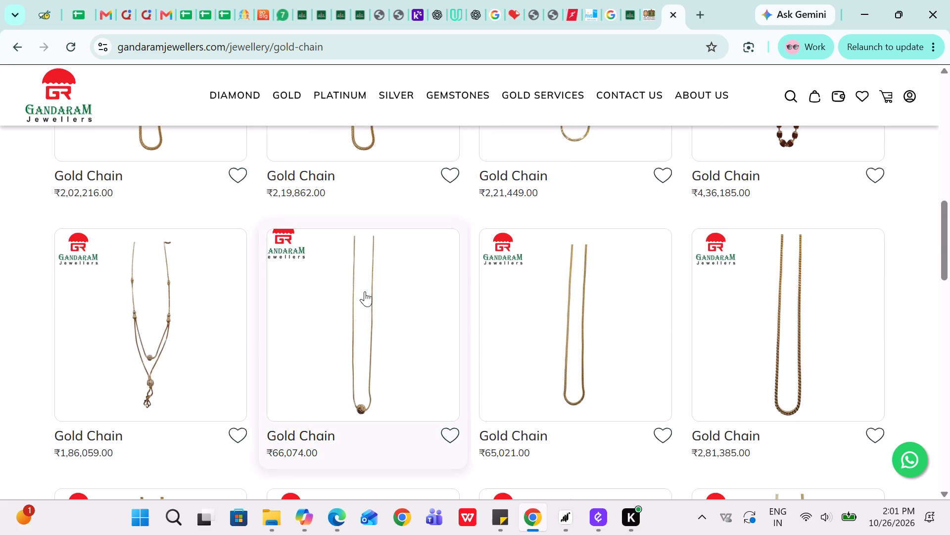
Examine the remaining gold chain designs and prices, and close the Gandaram Jewellers page.
scroll(513, 433, "down", 1)
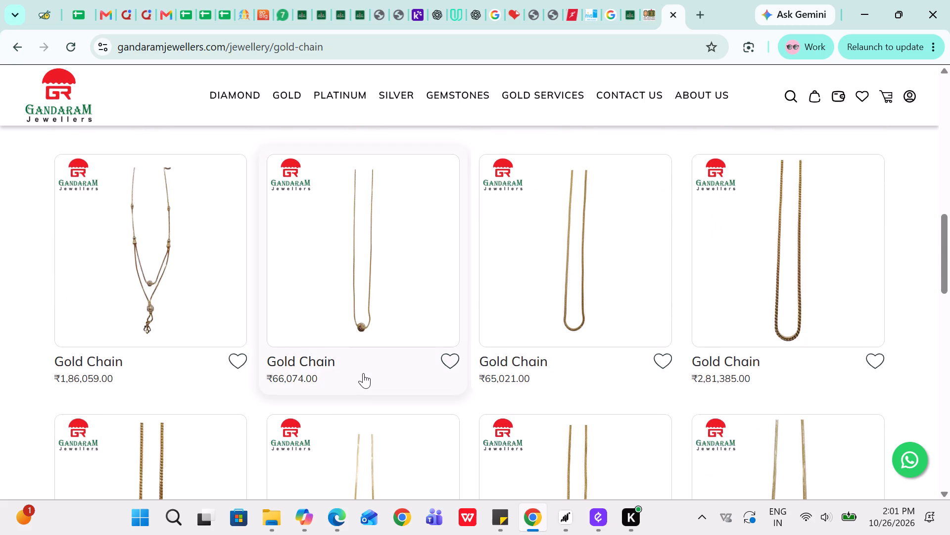
scroll(364, 373, "down", 3)
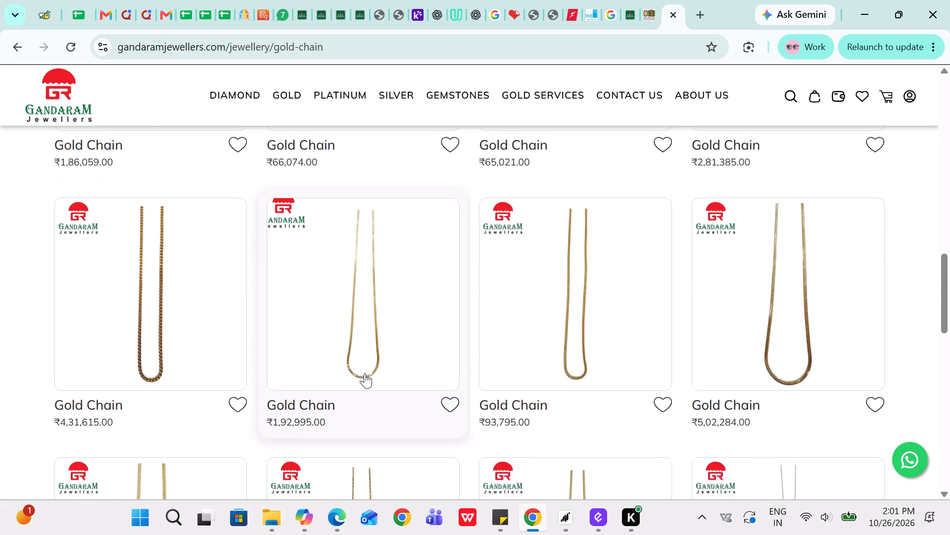
left_click(670, 18)
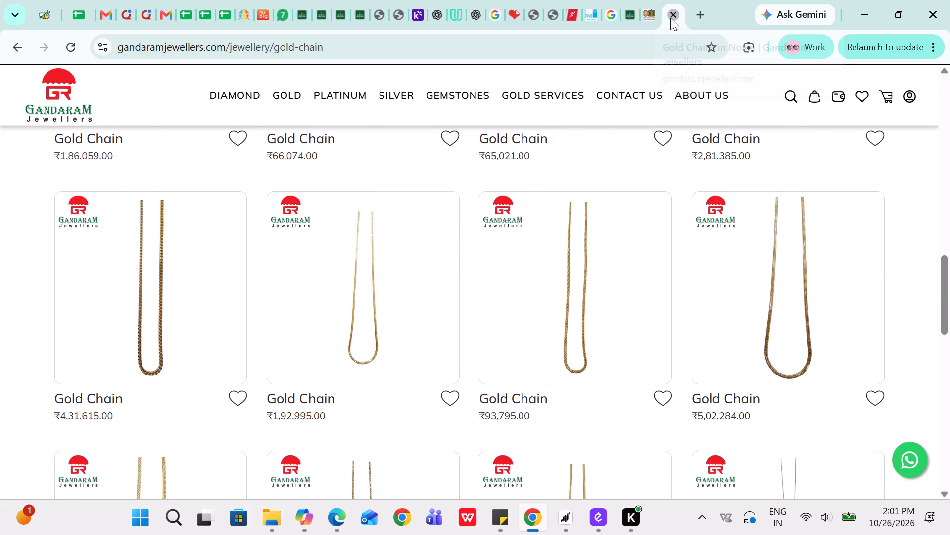
Switch from the Ombudsman centres page to the open Complaint Details record in the Insurance Samadhan admin portal.
left_click(522, 293)
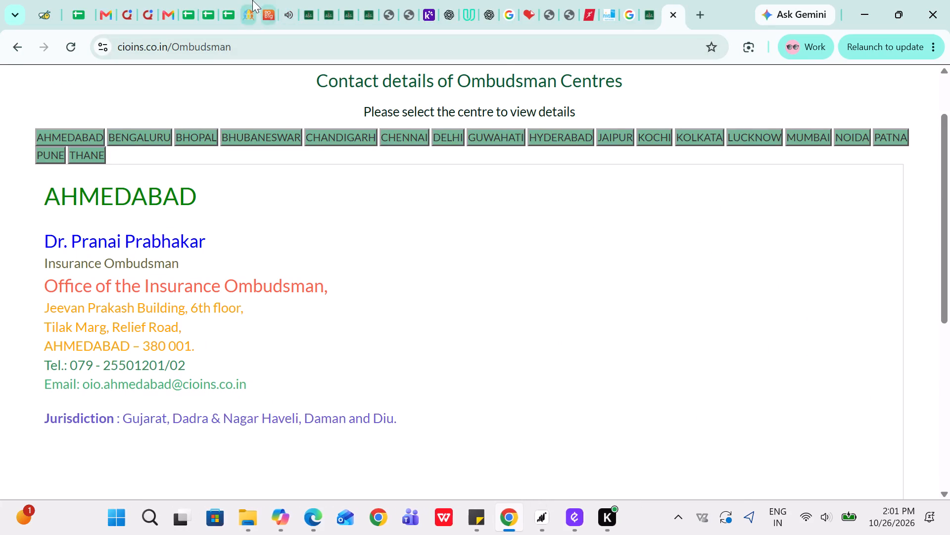
left_click(252, 0)
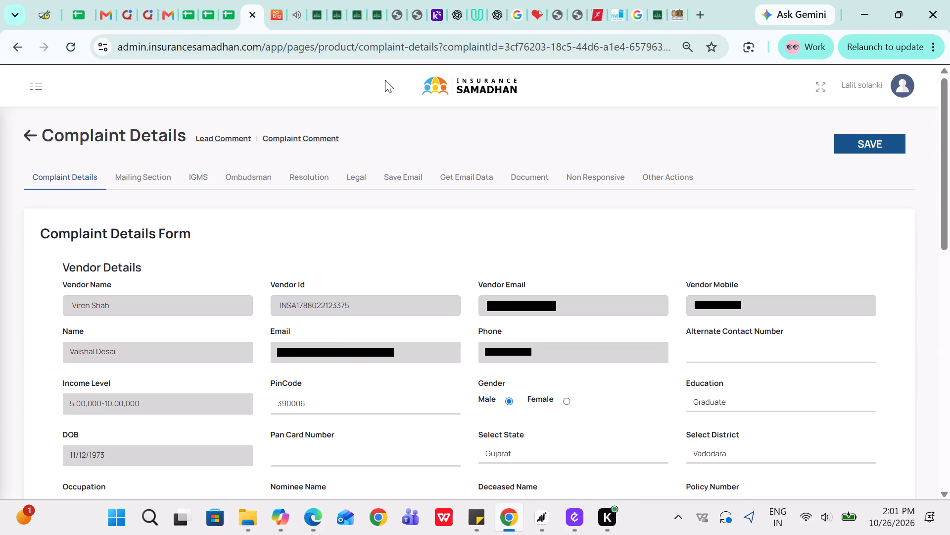
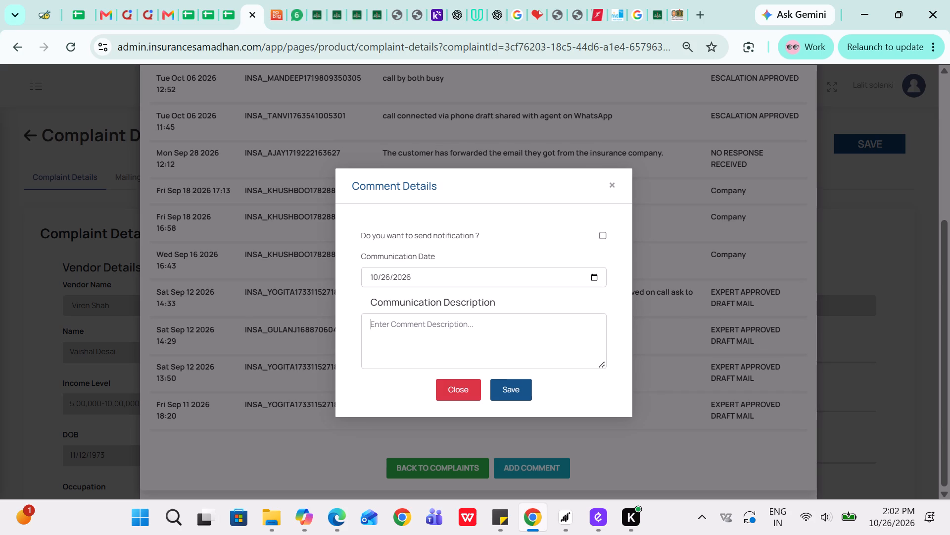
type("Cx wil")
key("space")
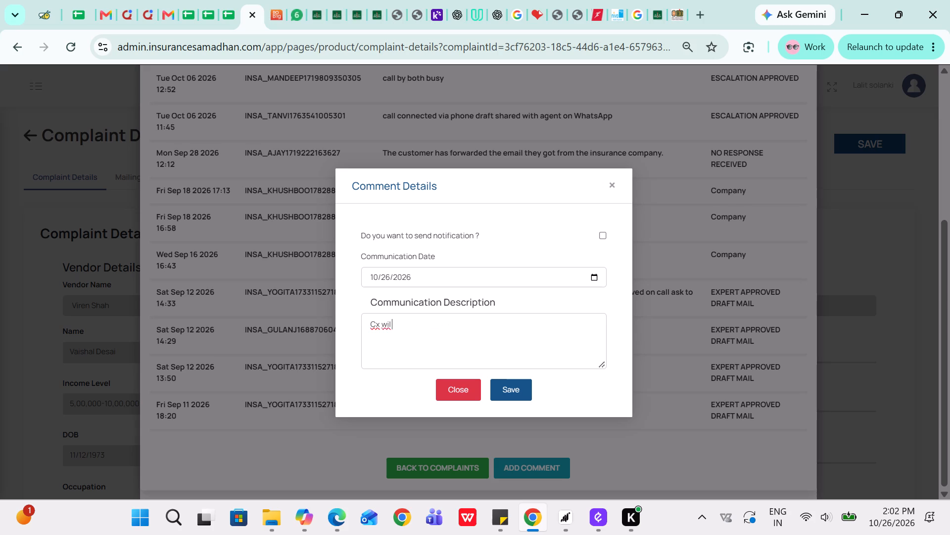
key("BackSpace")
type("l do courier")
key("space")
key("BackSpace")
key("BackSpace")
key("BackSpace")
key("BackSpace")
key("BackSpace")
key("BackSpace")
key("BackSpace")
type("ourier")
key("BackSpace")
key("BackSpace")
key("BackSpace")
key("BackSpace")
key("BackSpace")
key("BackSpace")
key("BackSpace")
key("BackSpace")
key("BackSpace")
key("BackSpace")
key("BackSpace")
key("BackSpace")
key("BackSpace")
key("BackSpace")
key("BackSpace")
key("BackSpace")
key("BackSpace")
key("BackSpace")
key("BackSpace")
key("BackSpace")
Save a new complaint comment with the description "NR" and close the communication log.
type("NR")
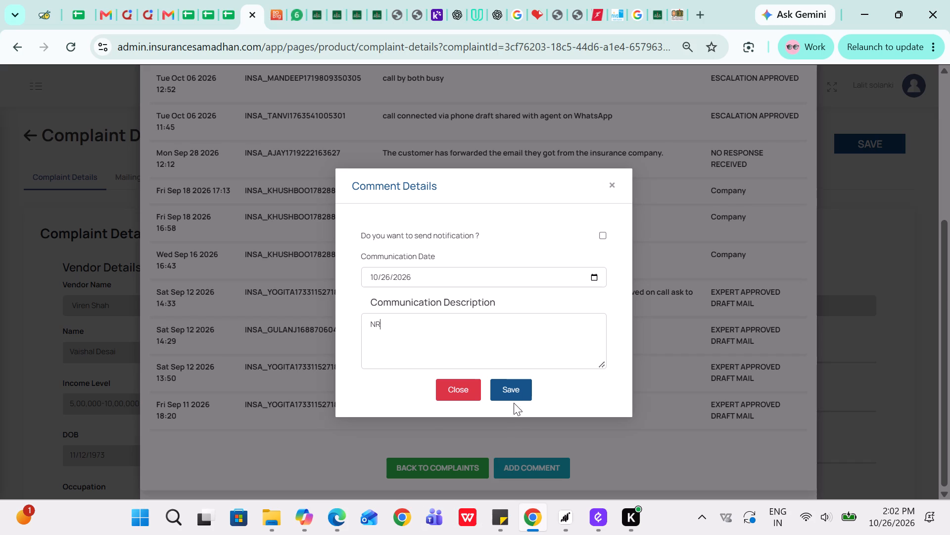
left_click(523, 388)
scroll(479, 360, "up", 13)
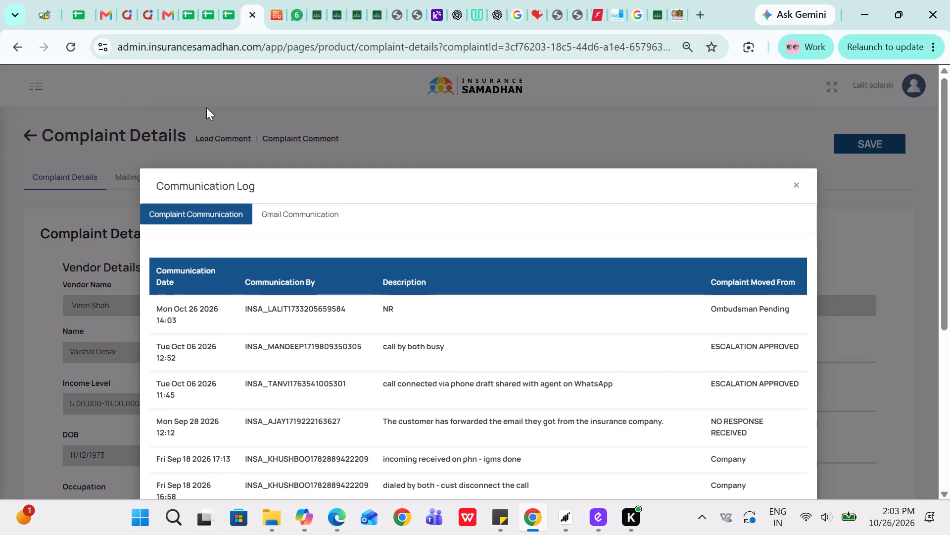
left_click(206, 104)
Return to the All Complaints list and reopen the same complaint's details.
left_click(31, 134)
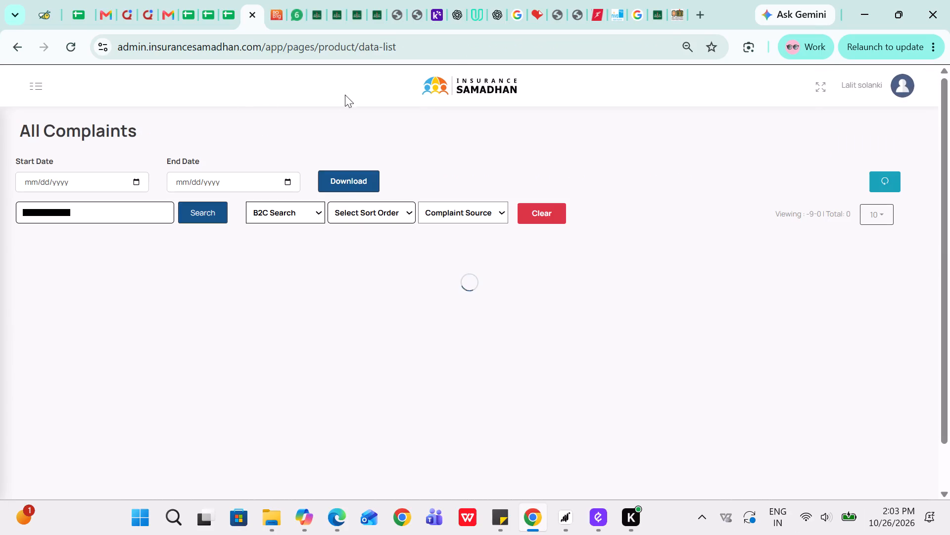
left_click(169, 302)
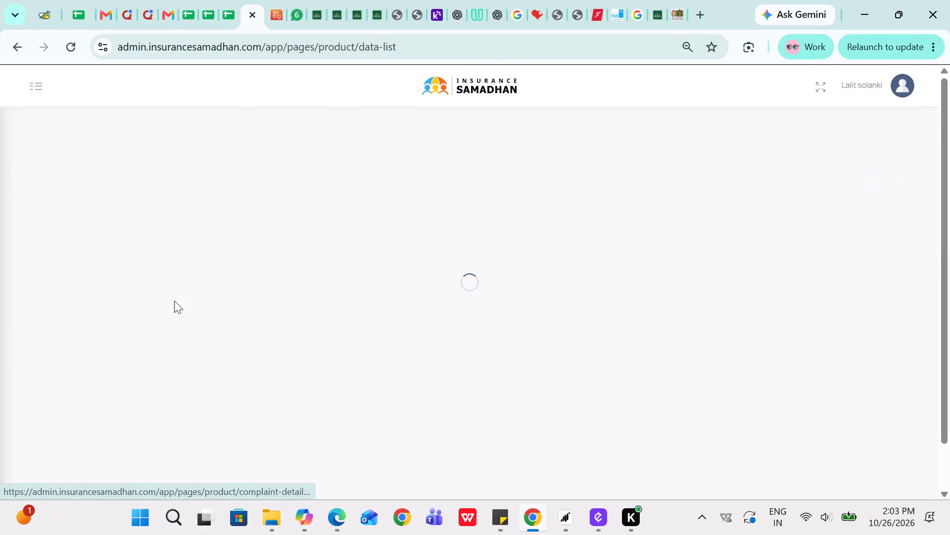
Choose the reminder mail type for the complaint and bring up the Non-Responsive Reminder mail for sending.
left_click(662, 175)
scroll(358, 201, "down", 6)
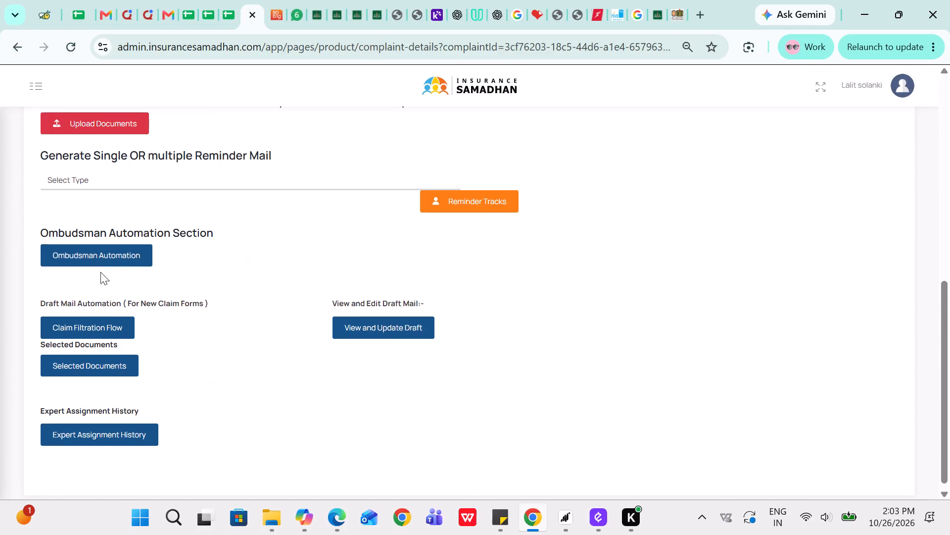
left_click(86, 173)
left_click(104, 218)
scroll(251, 237, "down", 2)
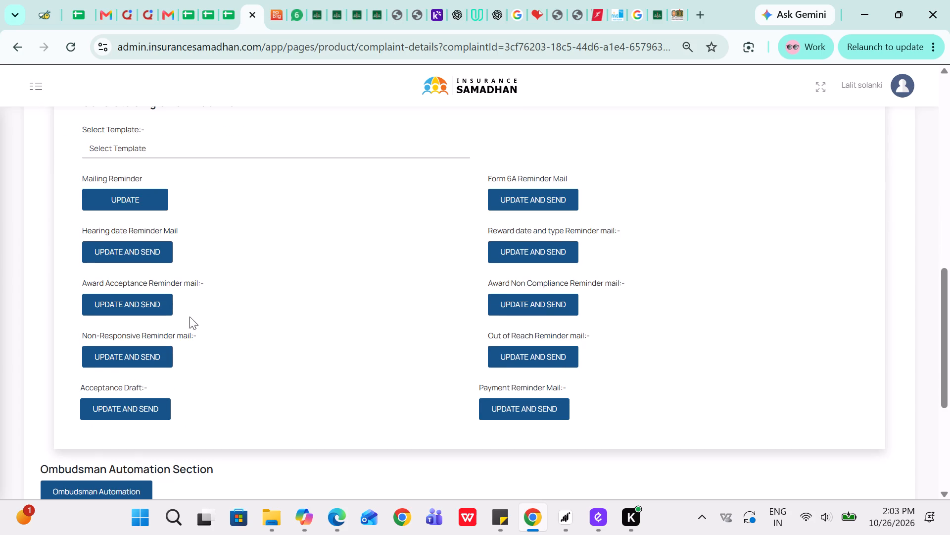
left_click(155, 359)
scroll(443, 321, "down", 8)
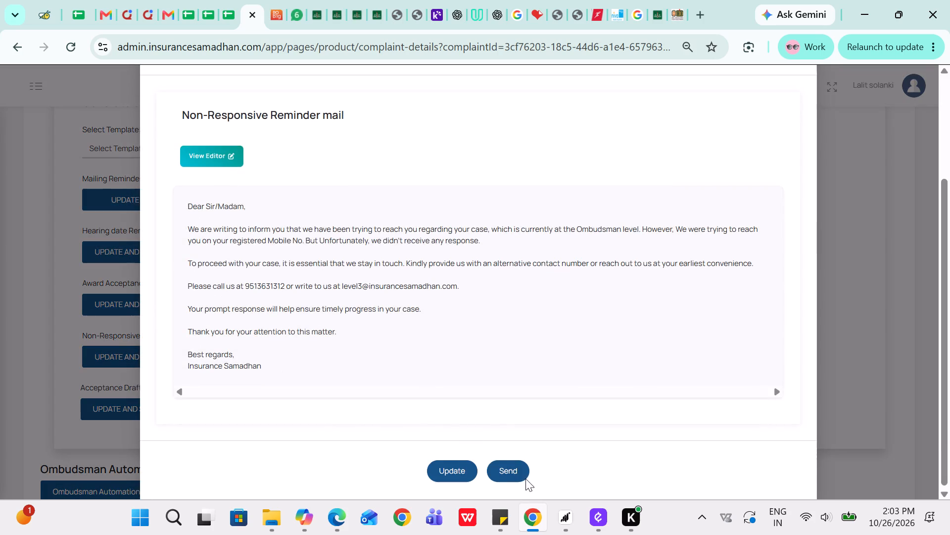
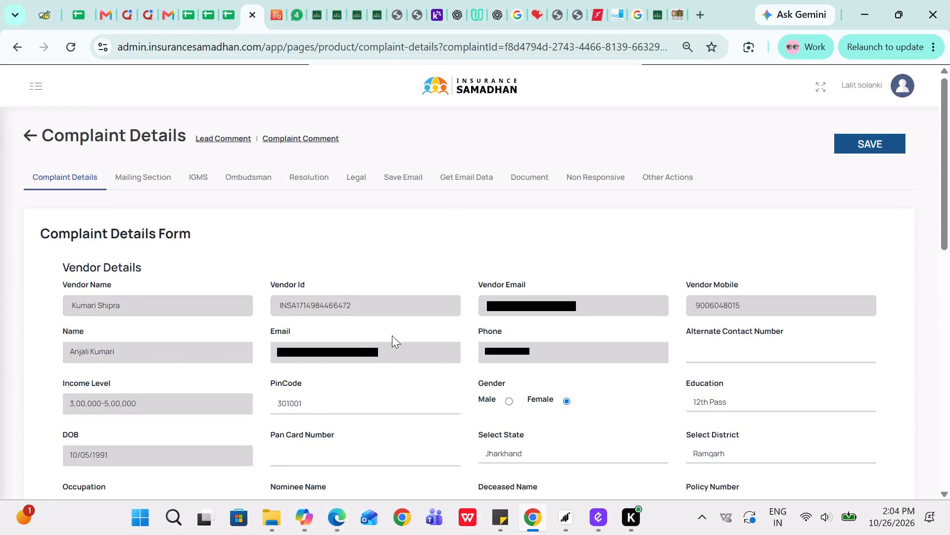
Select the complainant's full email address in the Email field of the Complaint Details Form.
left_click_drag(425, 362, 220, 371)
left_click(385, 269)
left_click_drag(429, 357, 157, 363)
Check the complainant's email address by selecting it in the Email field of the Complaint Details Form, then clear the selection.
left_click(344, 231)
left_click_drag(397, 355, 196, 350)
left_click(375, 236)
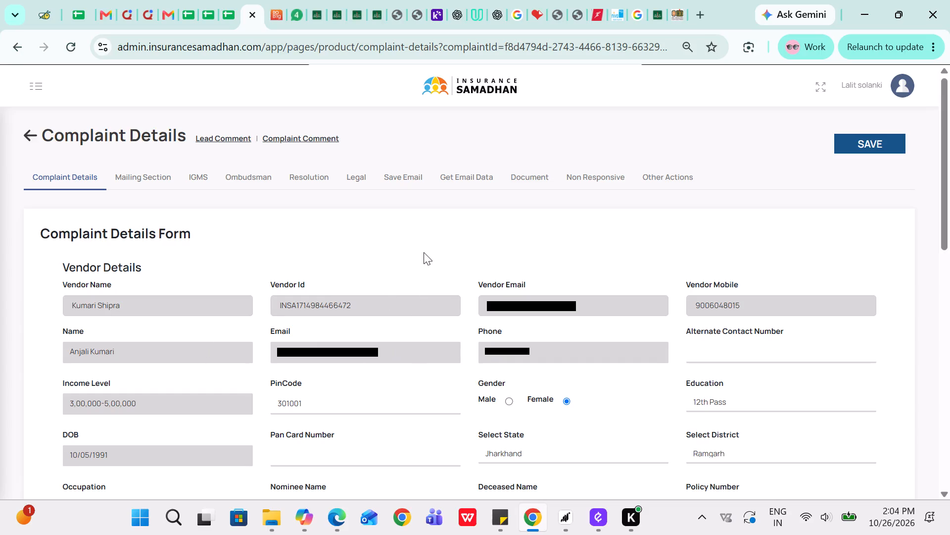
left_click_drag(426, 353, 227, 358)
left_click(338, 242)
left_click(258, 167)
scroll(403, 174, "down", 3)
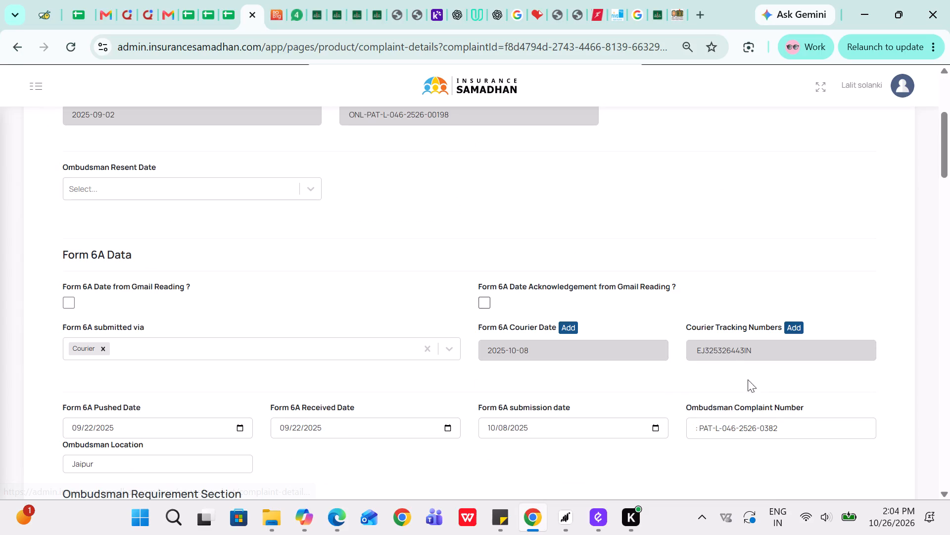
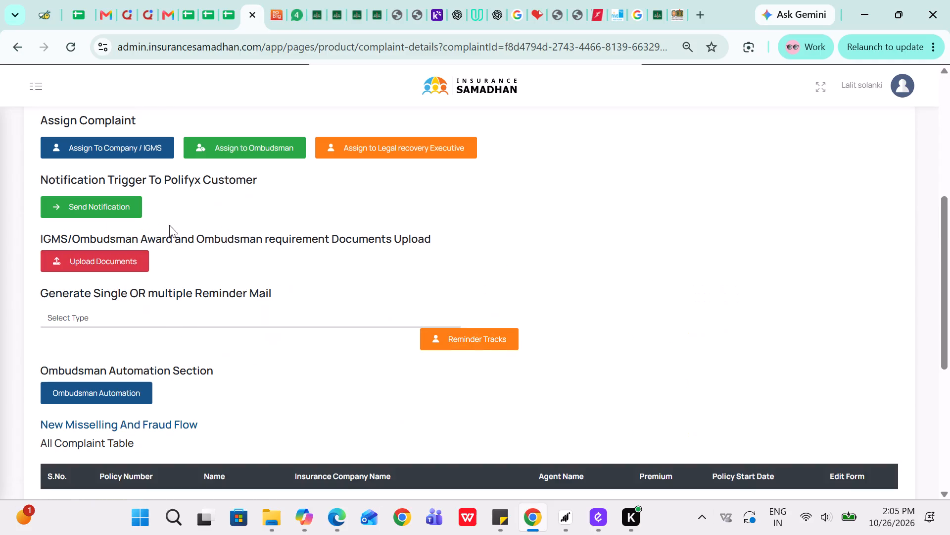
Choose the Single reminder mail type for the complaint and bring up the Hearing date Reminder Mail through to its send options.
left_click(85, 326)
left_click(91, 355)
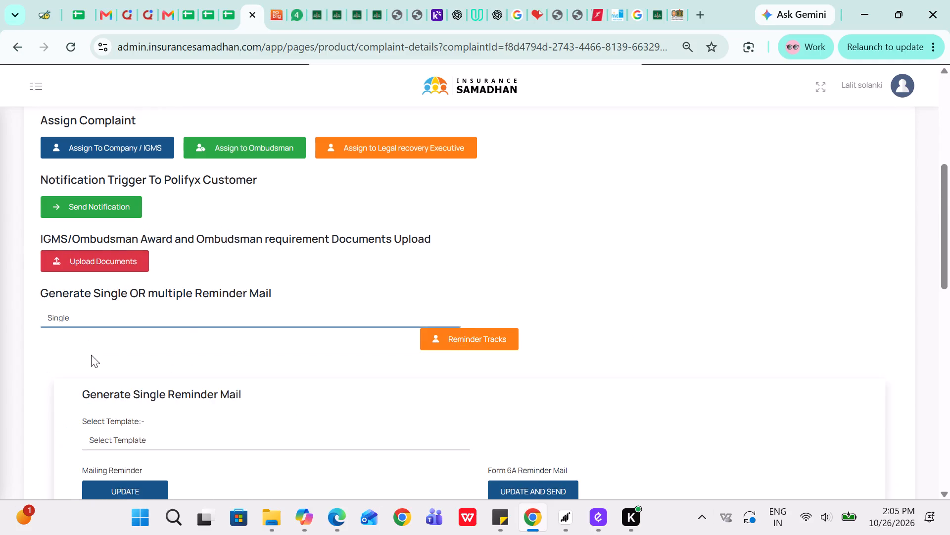
scroll(236, 287, "down", 4)
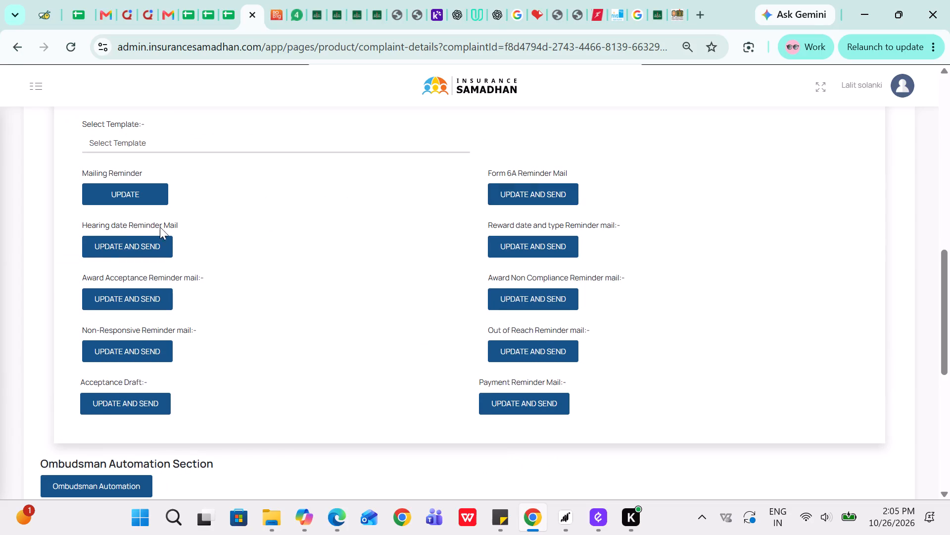
left_click(120, 249)
scroll(299, 245, "down", 5)
scroll(396, 283, "down", 7)
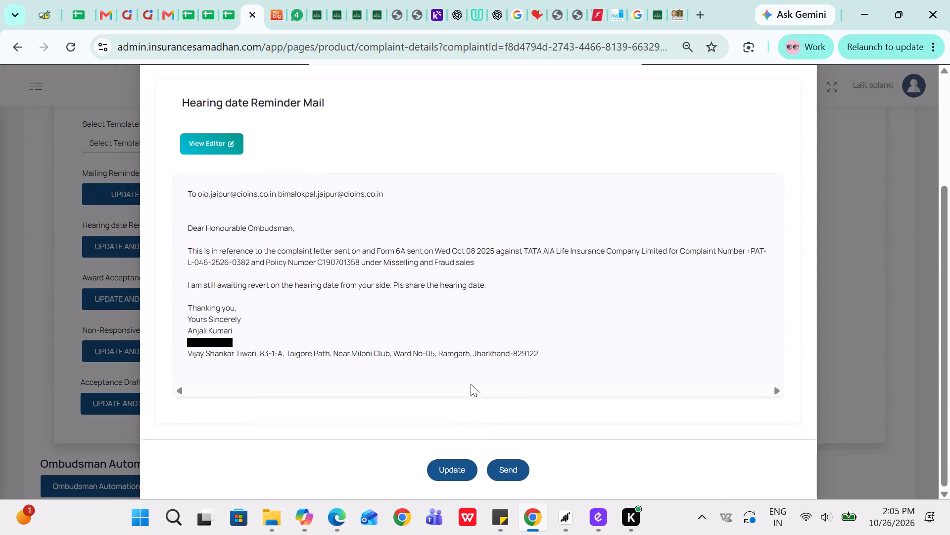
Send the Hearing date Reminder Mail to the Jaipur ombudsman office for the TATA AIA Life complaint.
left_click(502, 468)
left_click(527, 139)
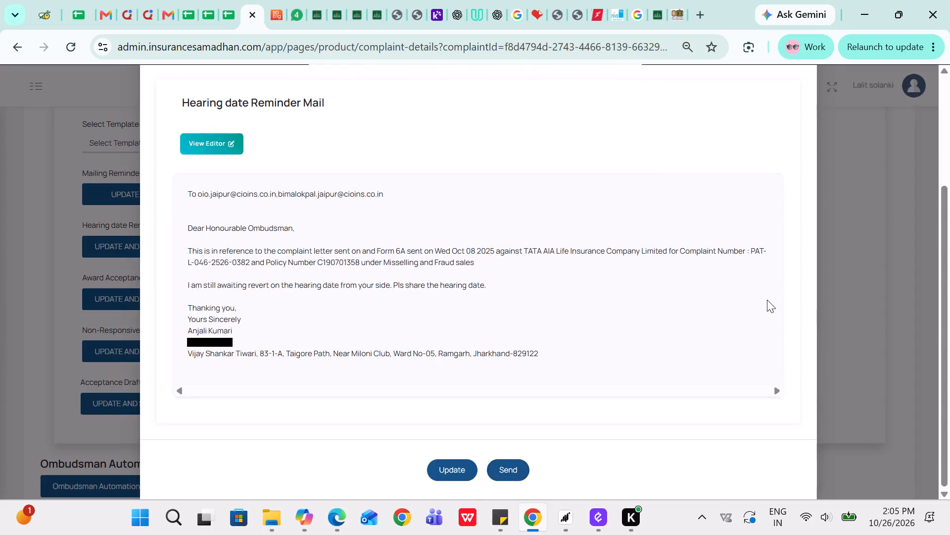
scroll(223, 197, "up", 20)
scroll(223, 197, "up", 5)
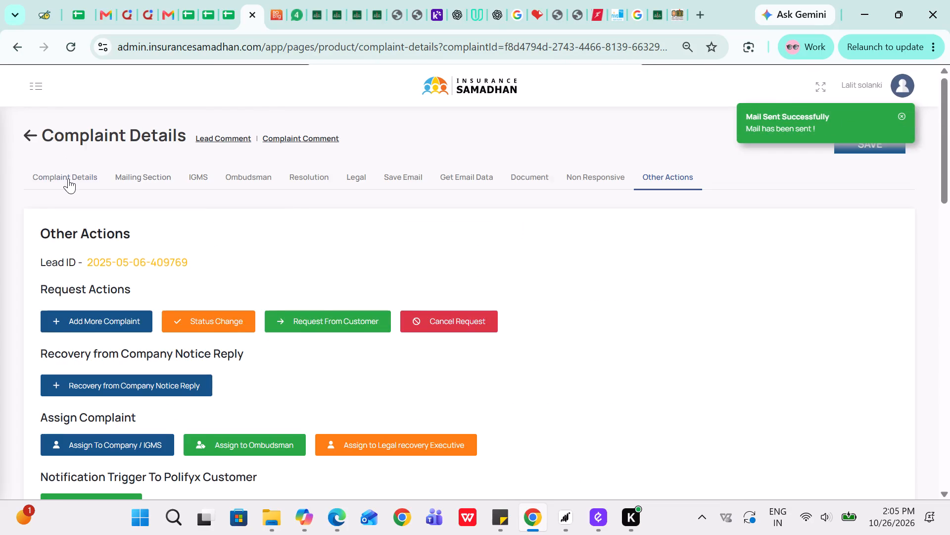
Review the TATA AIA complaint's details form and the online complaint date, reference number and Form 6A data in its Ombudsman section.
left_click(68, 178)
left_click_drag(442, 356, 178, 348)
left_click(321, 280)
left_click(253, 182)
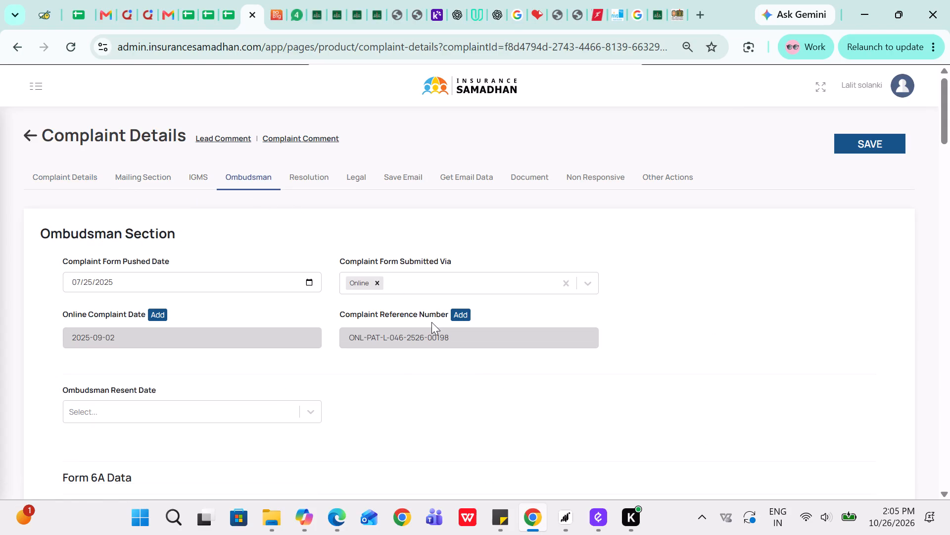
scroll(431, 322, "down", 2)
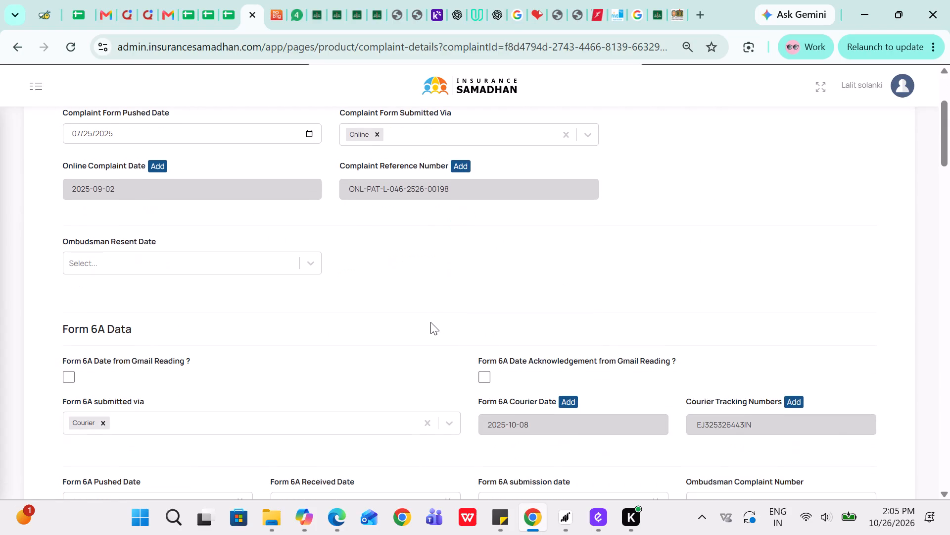
scroll(430, 322, "up", 1)
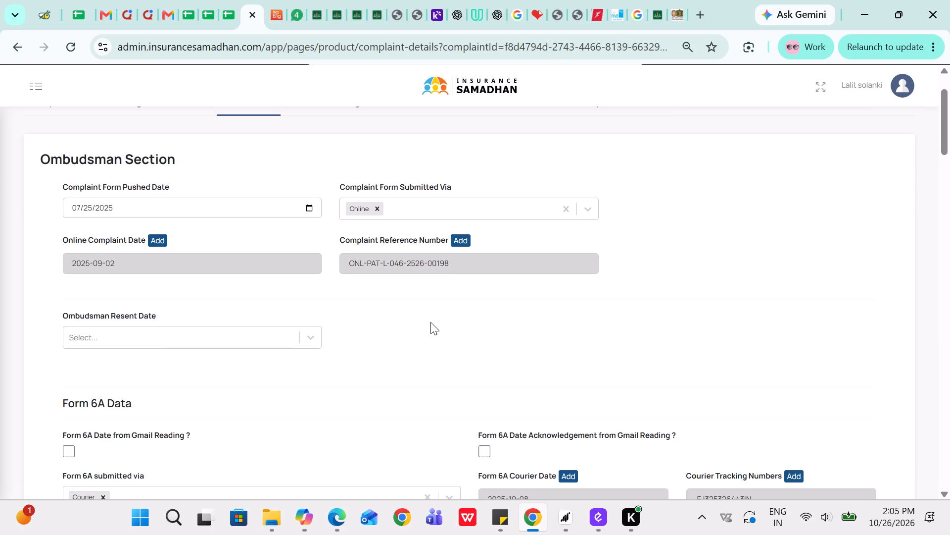
left_click_drag(167, 268, 0, 251)
left_click(186, 270)
left_click_drag(155, 263, 58, 263)
left_click(157, 262)
left_click_drag(476, 276, 206, 273)
left_click(479, 339)
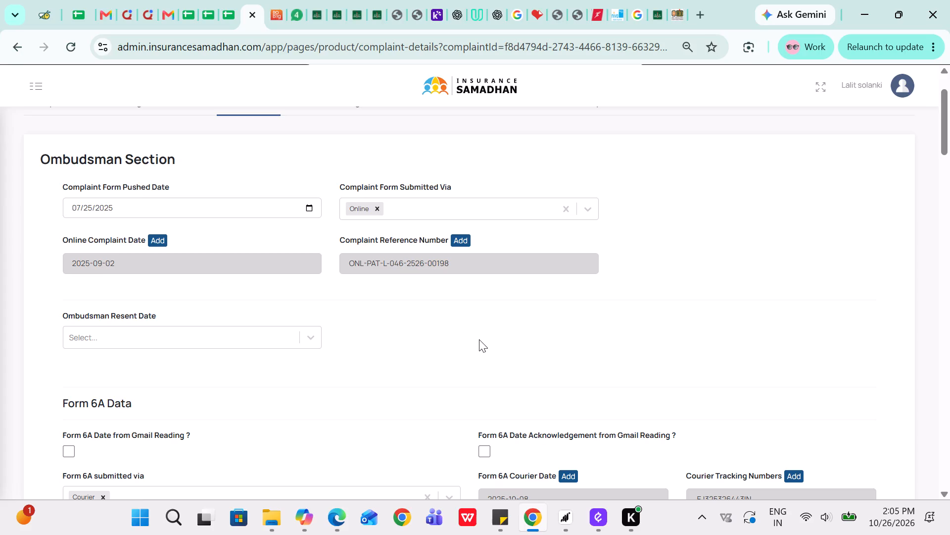
left_click(479, 339)
Check the Ombudsman section and details form of the same search's HDFC Life complaint, and return to the All Complaints list.
scroll(479, 339, "up", 10)
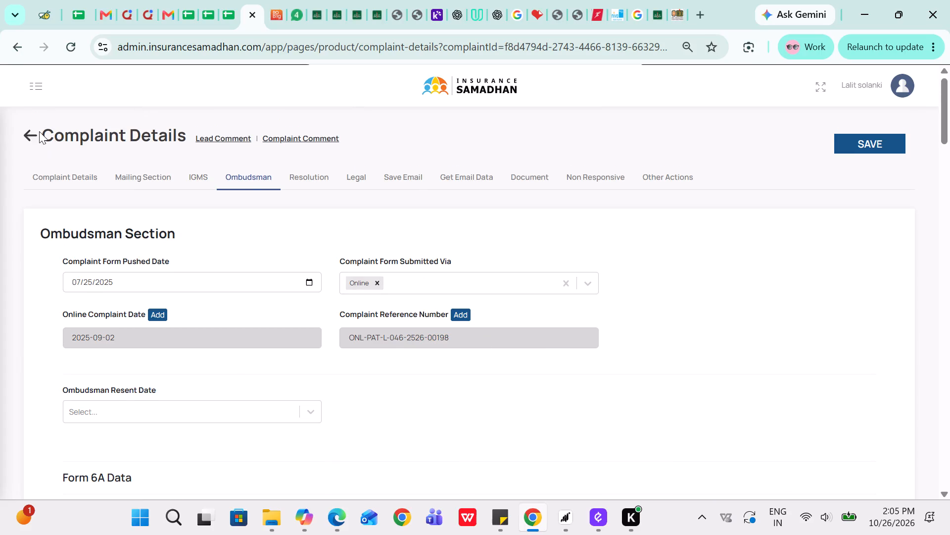
left_click(31, 135)
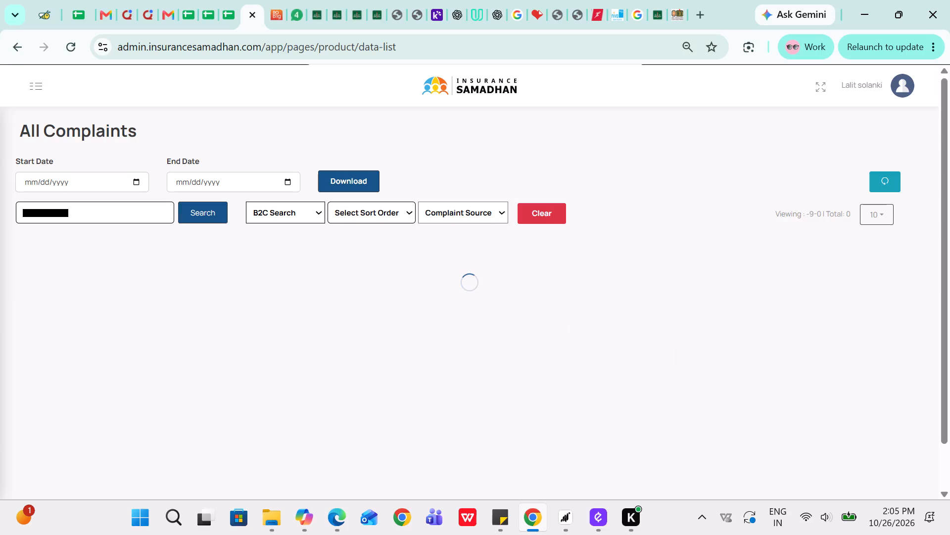
scroll(719, 355, "left", 5)
scroll(719, 355, "right", 3)
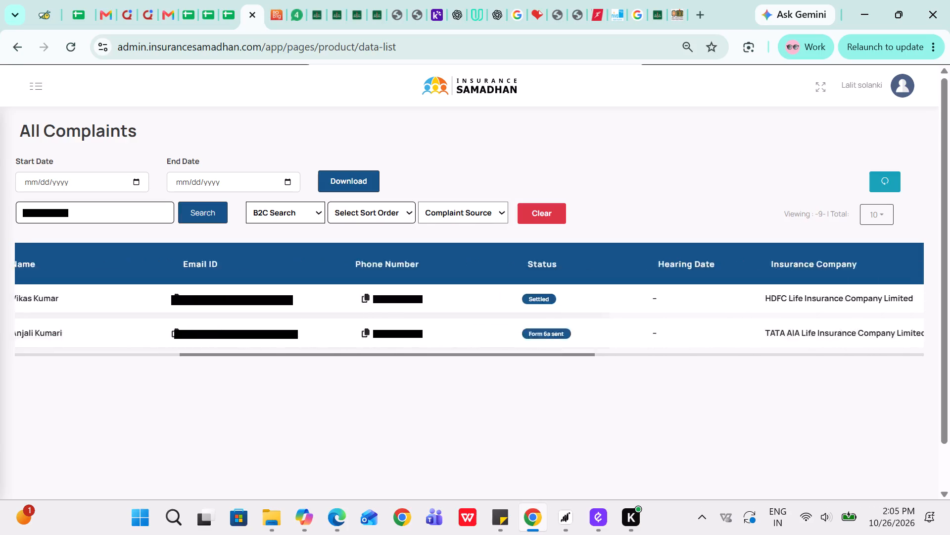
scroll(719, 355, "right", 6)
left_click(145, 295)
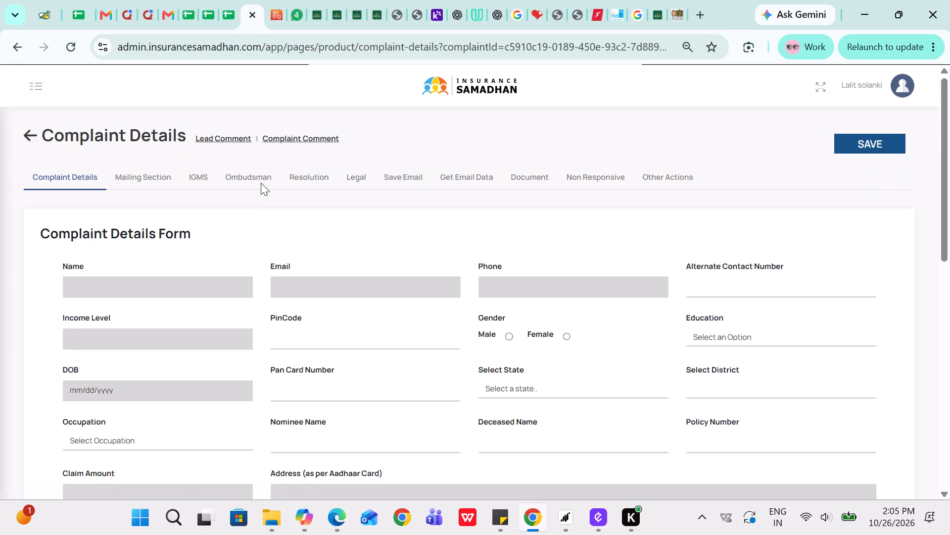
left_click(261, 182)
left_click(83, 167)
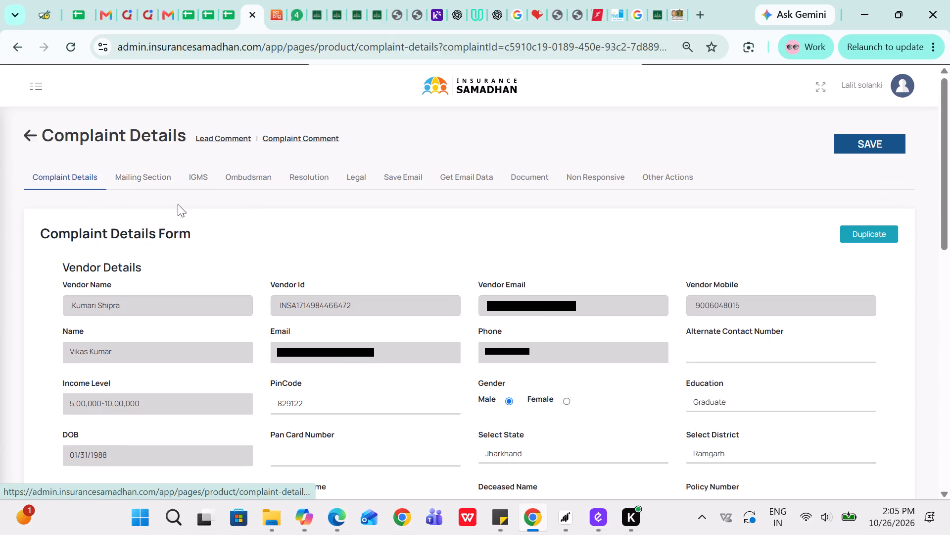
left_click(30, 133)
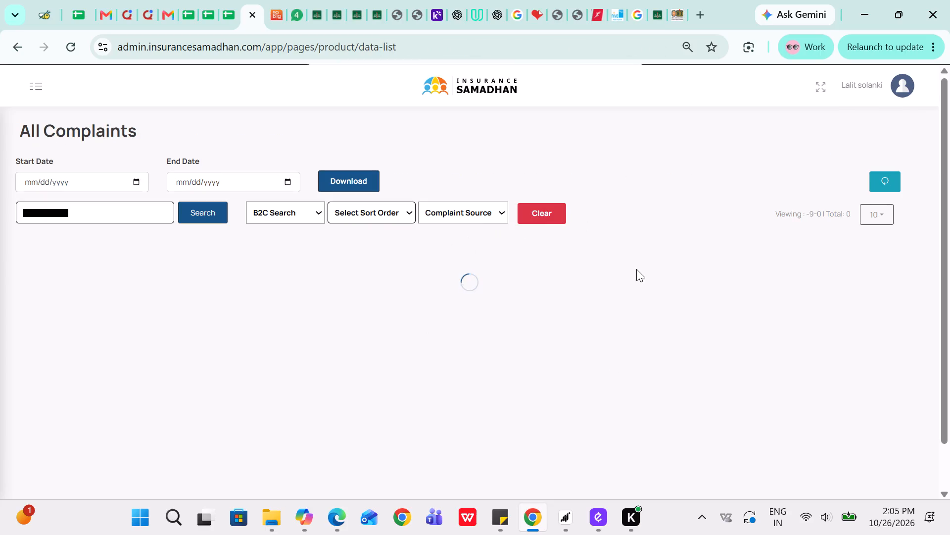
scroll(618, 280, "left", 8)
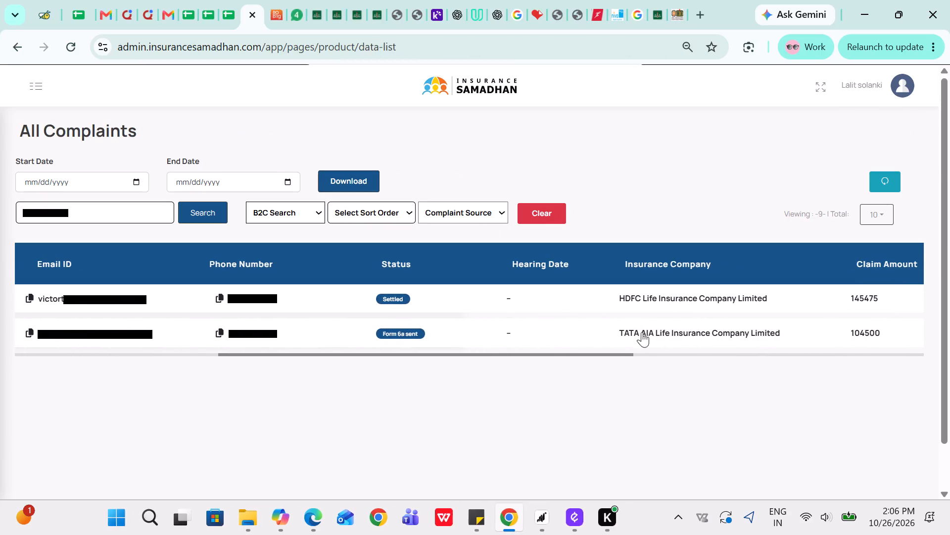
scroll(677, 340, "right", 7)
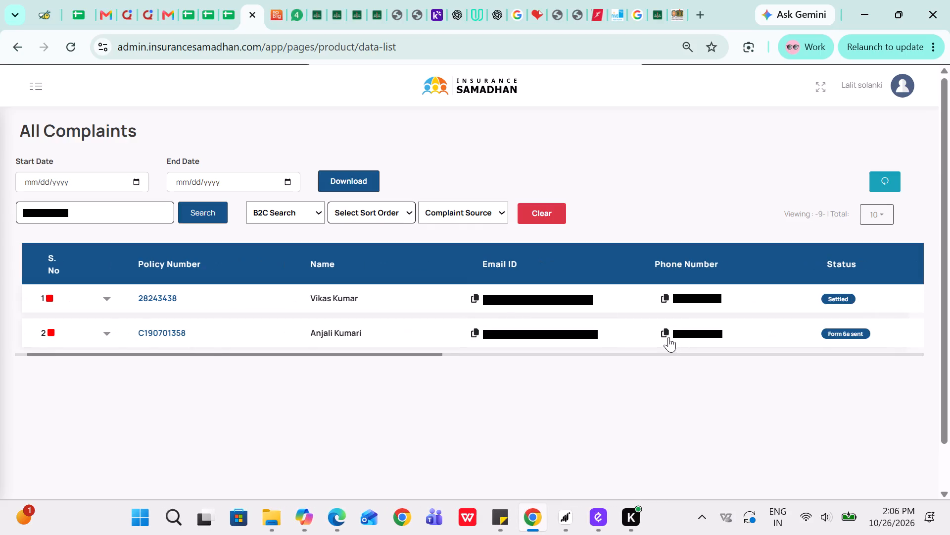
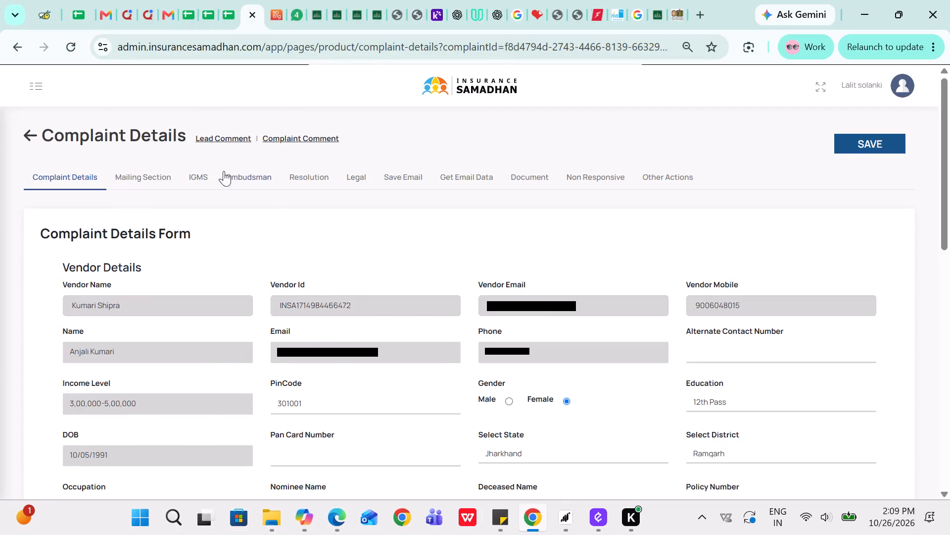
Check the complaint's Ombudsman section and the latest Communication Log entries, then return to the Complaint Details Form.
left_click(254, 180)
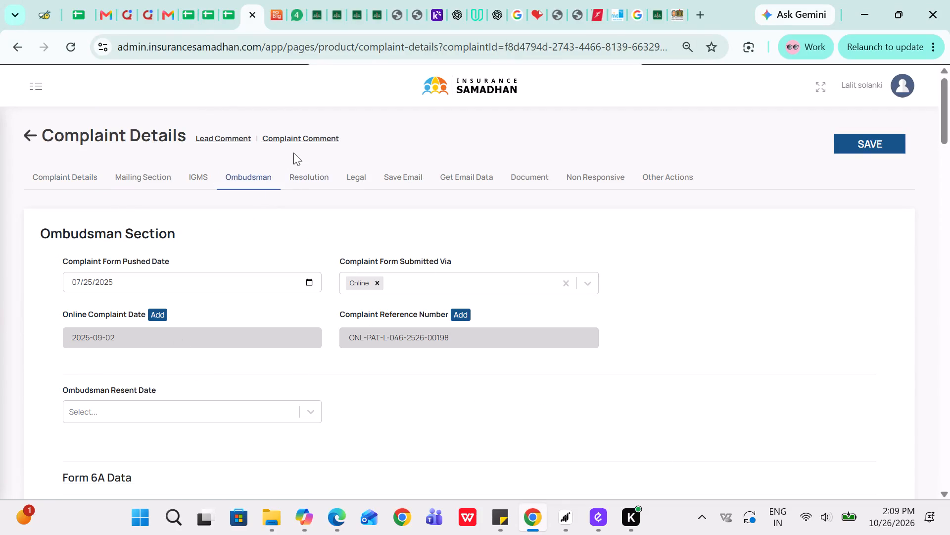
left_click(302, 139)
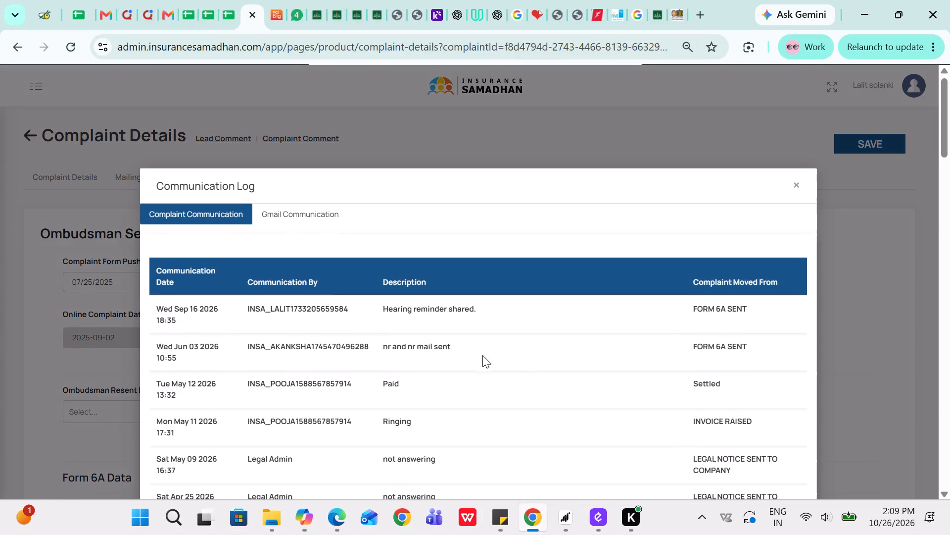
left_click_drag(482, 355, 369, 362)
left_click(419, 351)
scroll(555, 375, "up", 3)
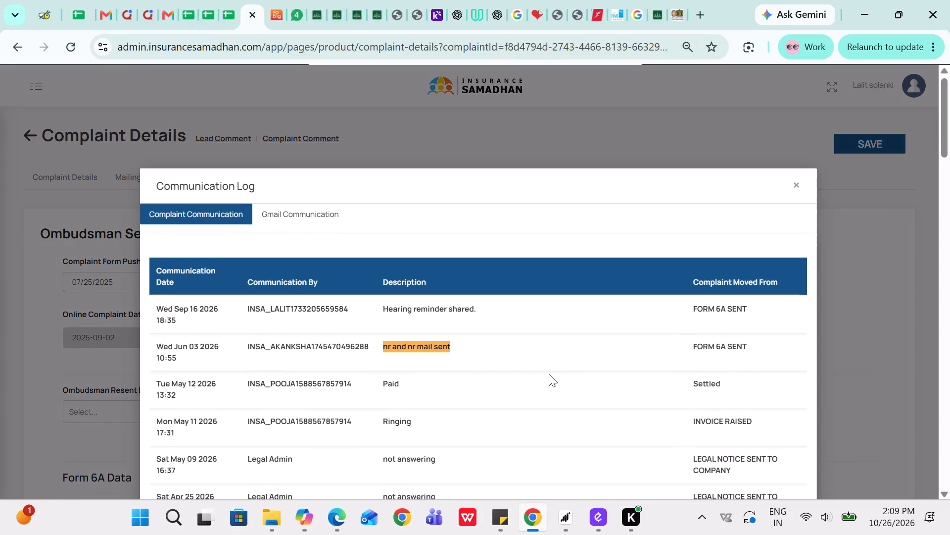
left_click(367, 141)
left_click(50, 185)
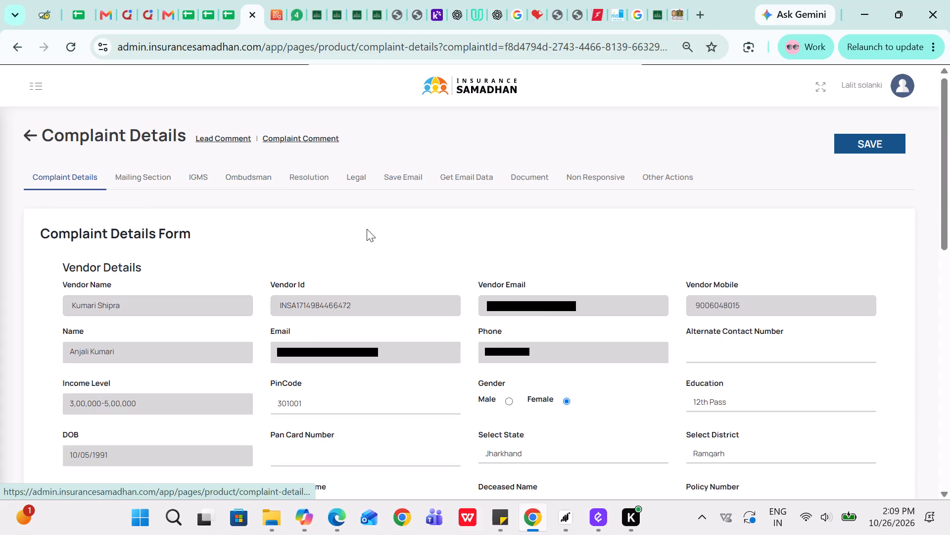
Review the complaint's Communication Log again, examining the descriptions and Complaint Moved From statuses of past entries, and close it.
left_click(313, 137)
scroll(403, 213, "down", 3)
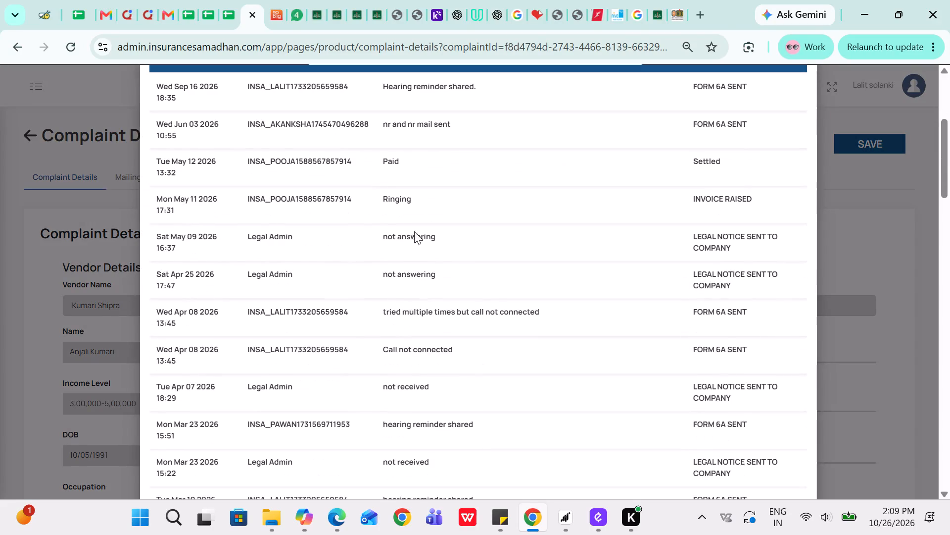
left_click_drag(585, 313, 434, 325)
left_click_drag(764, 317, 547, 308)
scroll(603, 288, "up", 4)
scroll(724, 332, "down", 2)
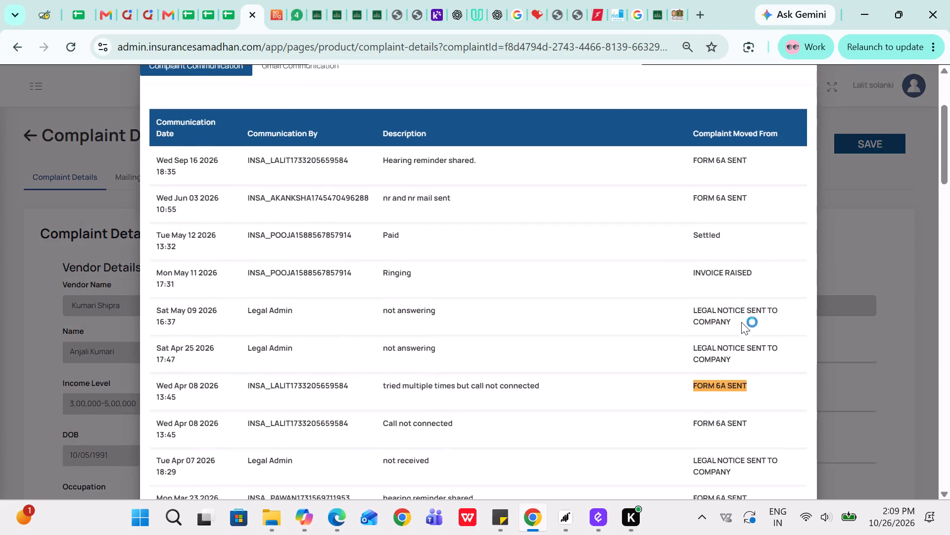
left_click_drag(737, 325, 255, 268)
left_click(482, 249)
left_click_drag(749, 326, 687, 326)
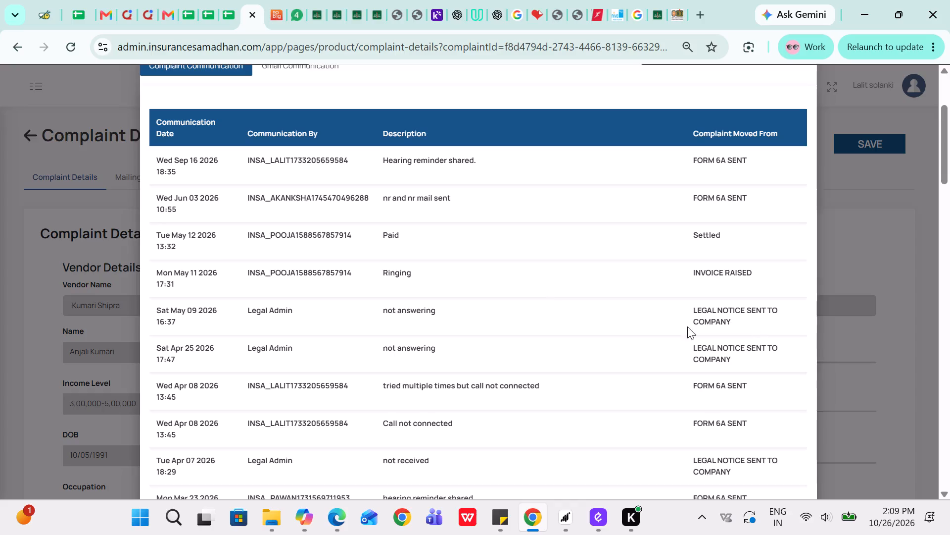
left_click_drag(687, 326, 138, 192)
left_click(318, 200)
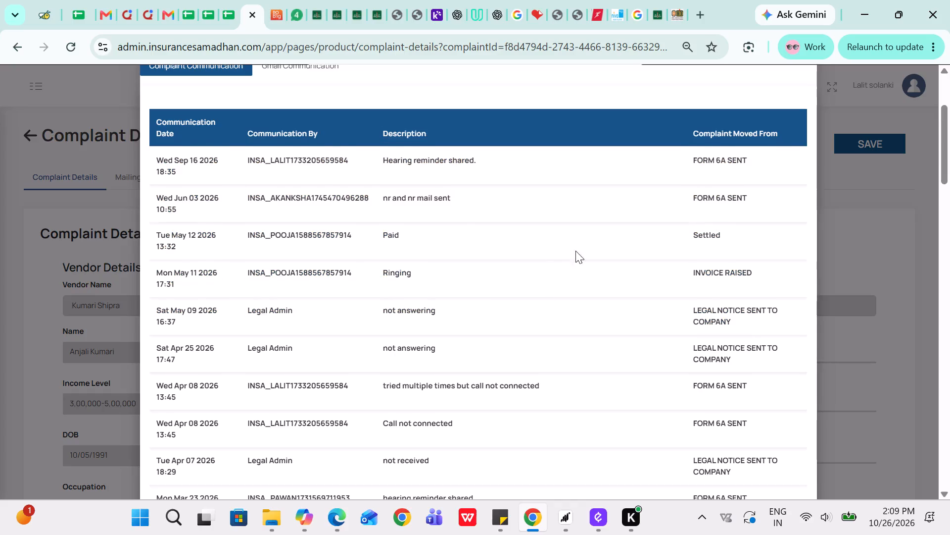
scroll(582, 252, "up", 4)
left_click(240, 113)
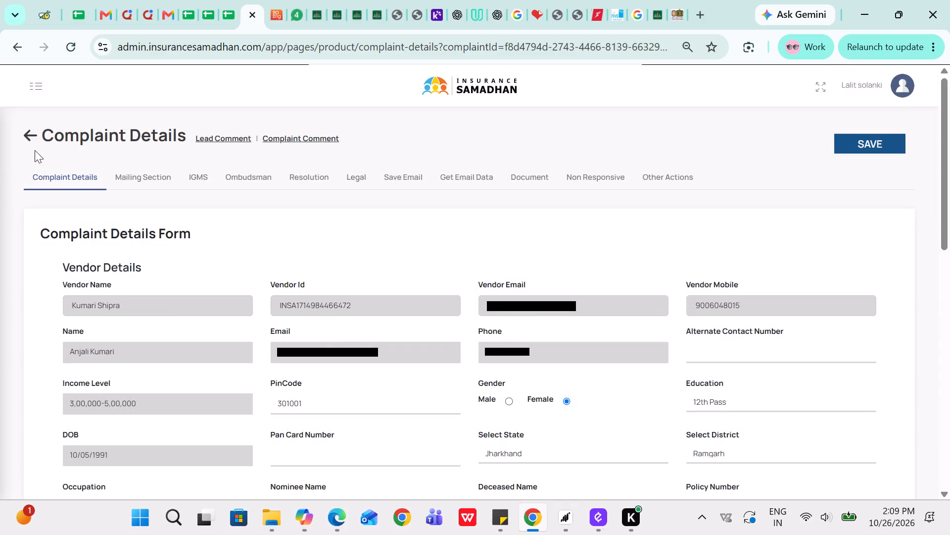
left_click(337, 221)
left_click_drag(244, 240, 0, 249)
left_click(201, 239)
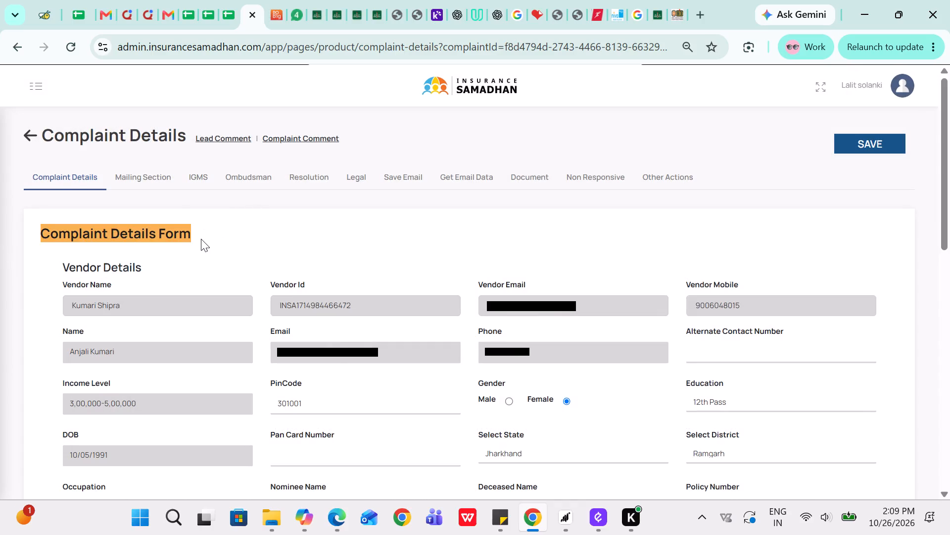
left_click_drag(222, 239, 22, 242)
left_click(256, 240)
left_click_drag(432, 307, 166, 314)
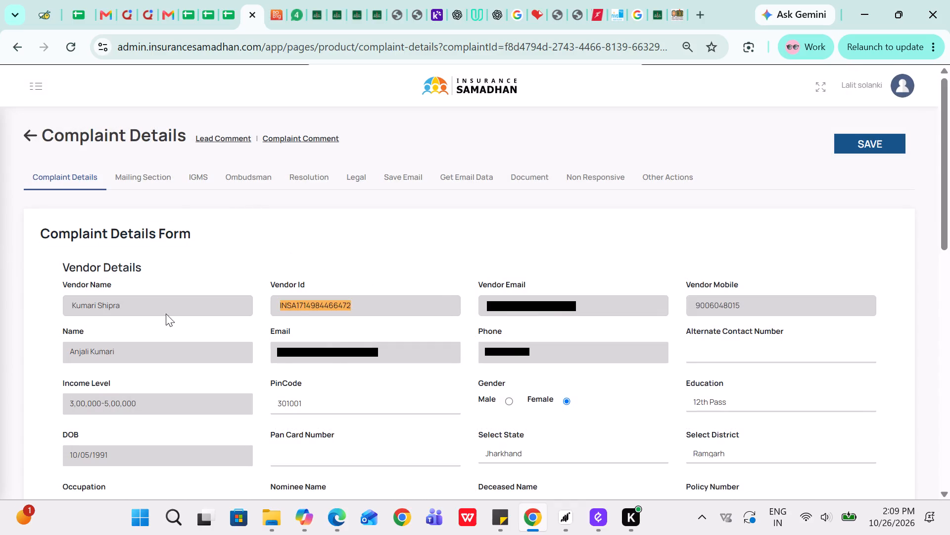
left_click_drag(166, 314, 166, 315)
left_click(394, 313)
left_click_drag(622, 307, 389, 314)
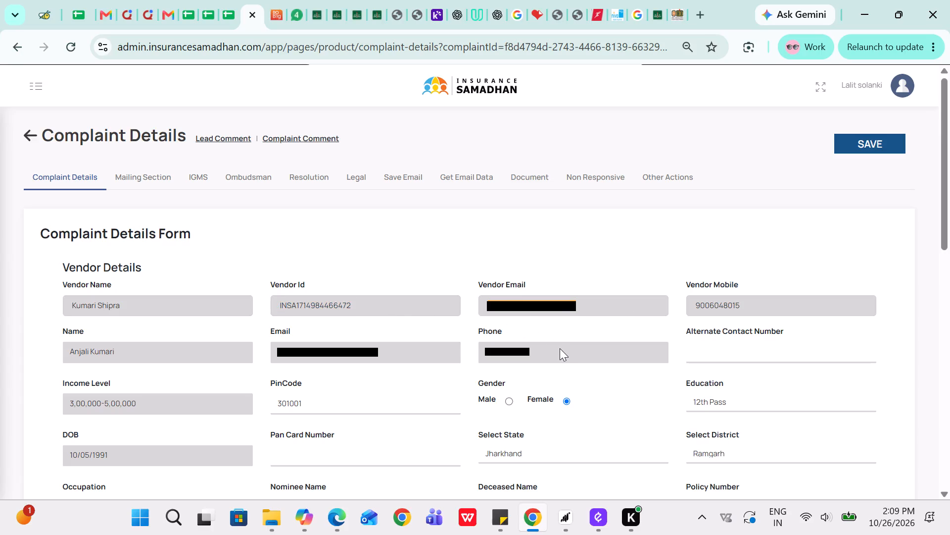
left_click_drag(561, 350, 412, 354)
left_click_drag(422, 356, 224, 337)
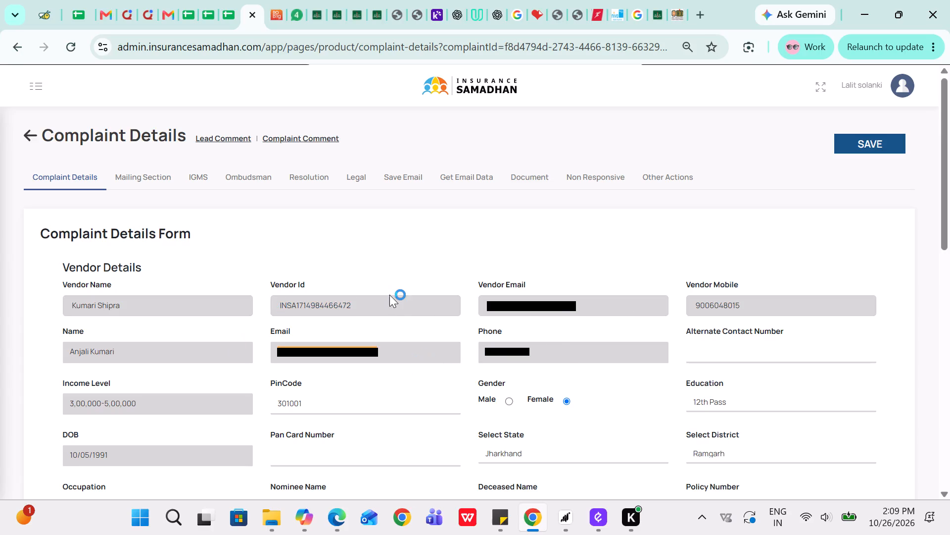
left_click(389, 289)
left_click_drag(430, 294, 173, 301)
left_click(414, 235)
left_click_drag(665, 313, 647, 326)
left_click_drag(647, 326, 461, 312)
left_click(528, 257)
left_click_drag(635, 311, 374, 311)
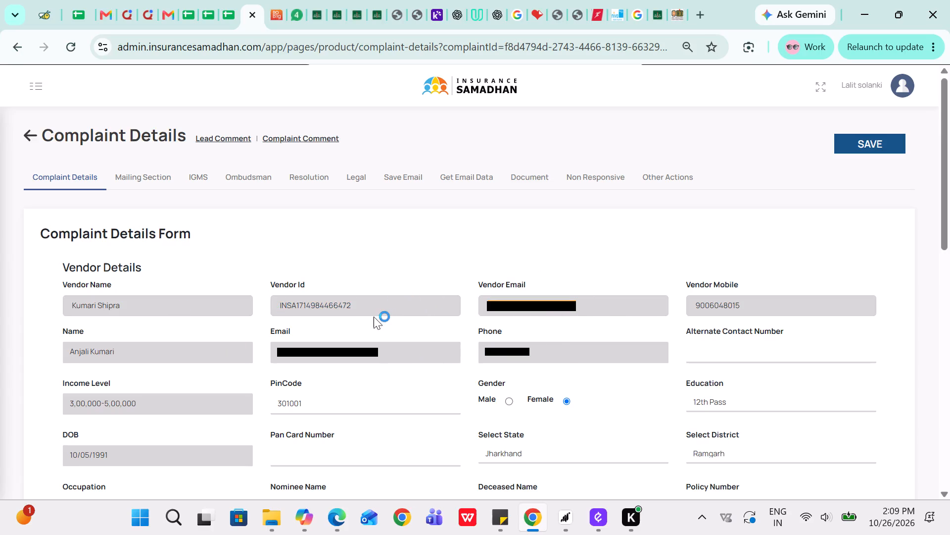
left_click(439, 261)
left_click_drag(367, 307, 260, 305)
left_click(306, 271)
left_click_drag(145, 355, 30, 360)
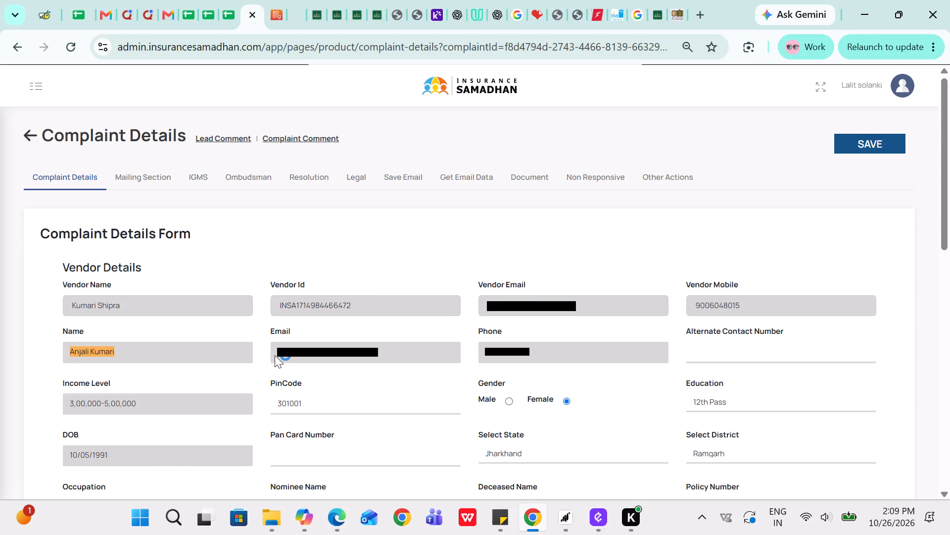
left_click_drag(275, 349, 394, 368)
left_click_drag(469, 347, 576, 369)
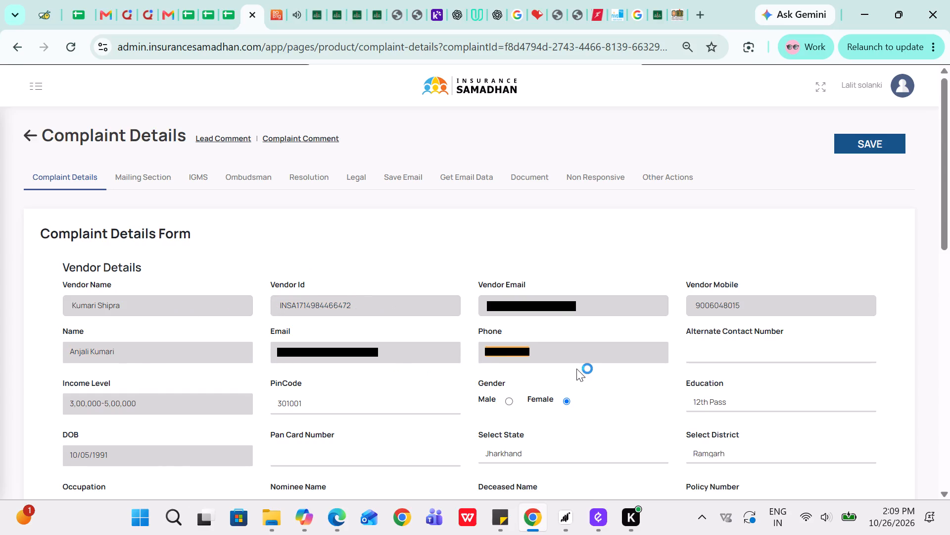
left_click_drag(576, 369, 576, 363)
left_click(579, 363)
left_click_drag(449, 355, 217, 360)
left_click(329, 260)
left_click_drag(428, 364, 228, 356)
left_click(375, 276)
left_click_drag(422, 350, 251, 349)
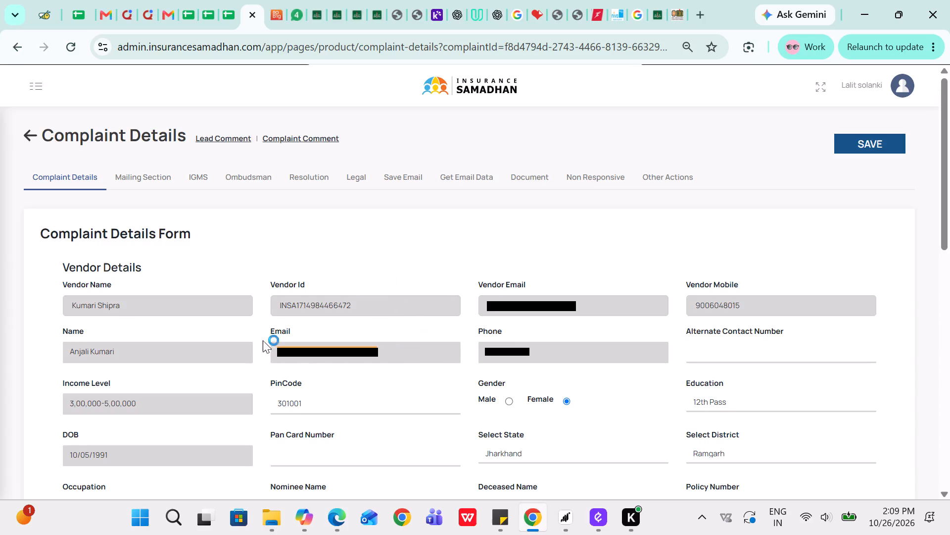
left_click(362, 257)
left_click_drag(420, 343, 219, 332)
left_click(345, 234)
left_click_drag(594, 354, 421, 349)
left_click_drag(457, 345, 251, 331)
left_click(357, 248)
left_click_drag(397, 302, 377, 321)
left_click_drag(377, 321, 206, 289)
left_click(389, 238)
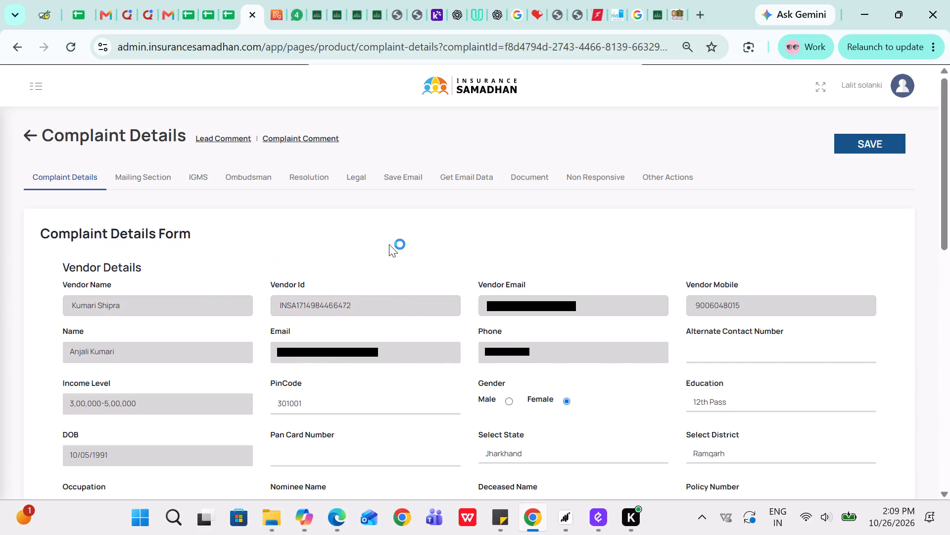
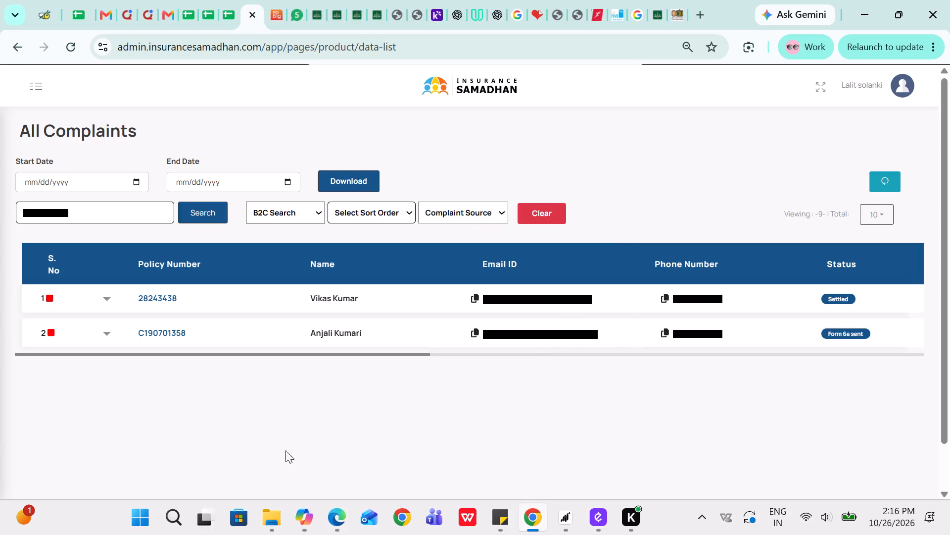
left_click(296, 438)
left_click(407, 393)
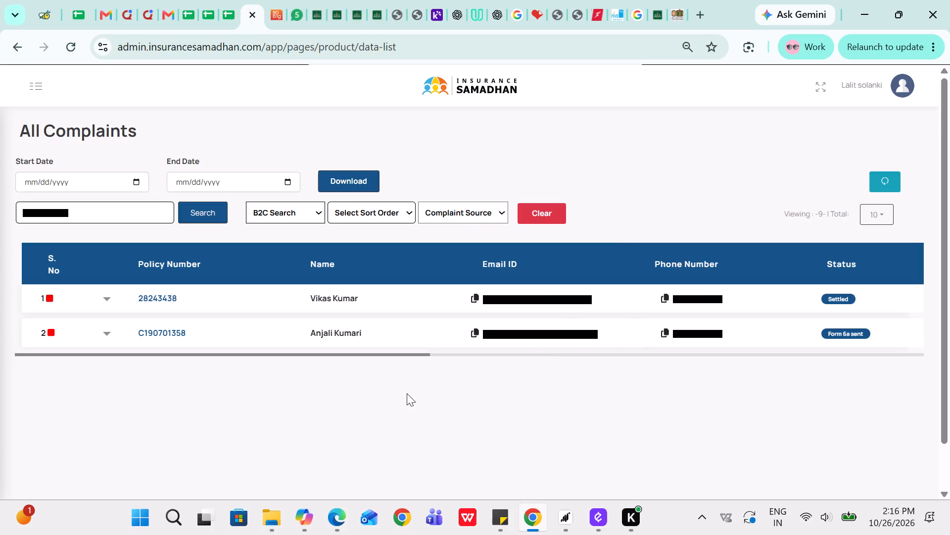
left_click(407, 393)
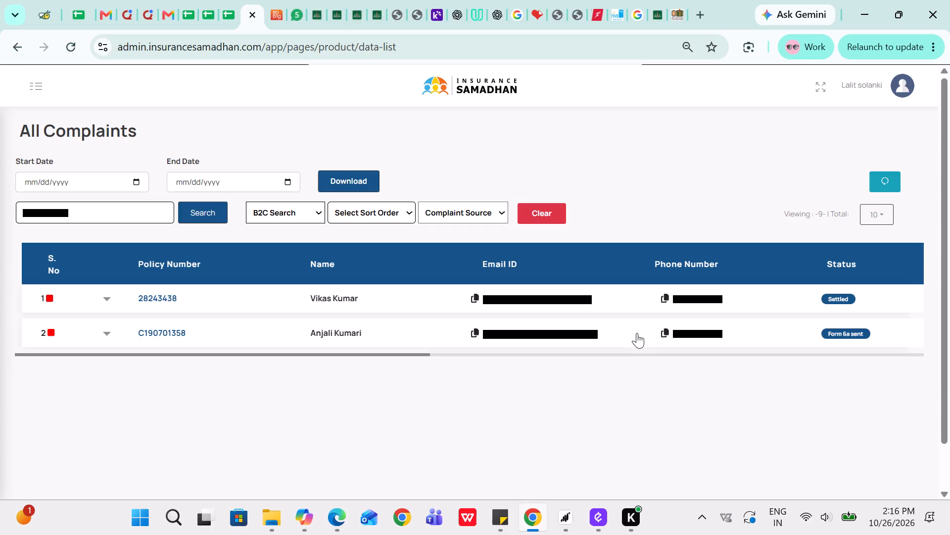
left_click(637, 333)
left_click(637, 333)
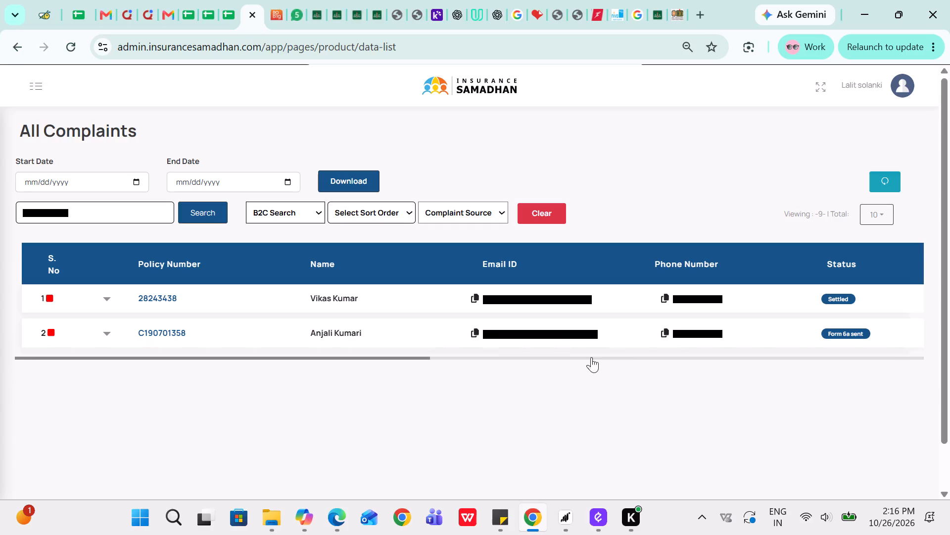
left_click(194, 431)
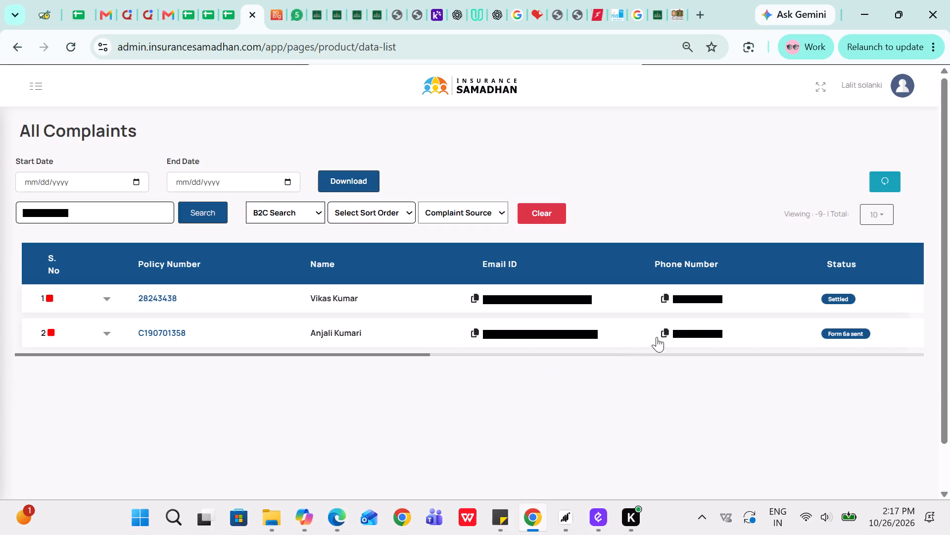